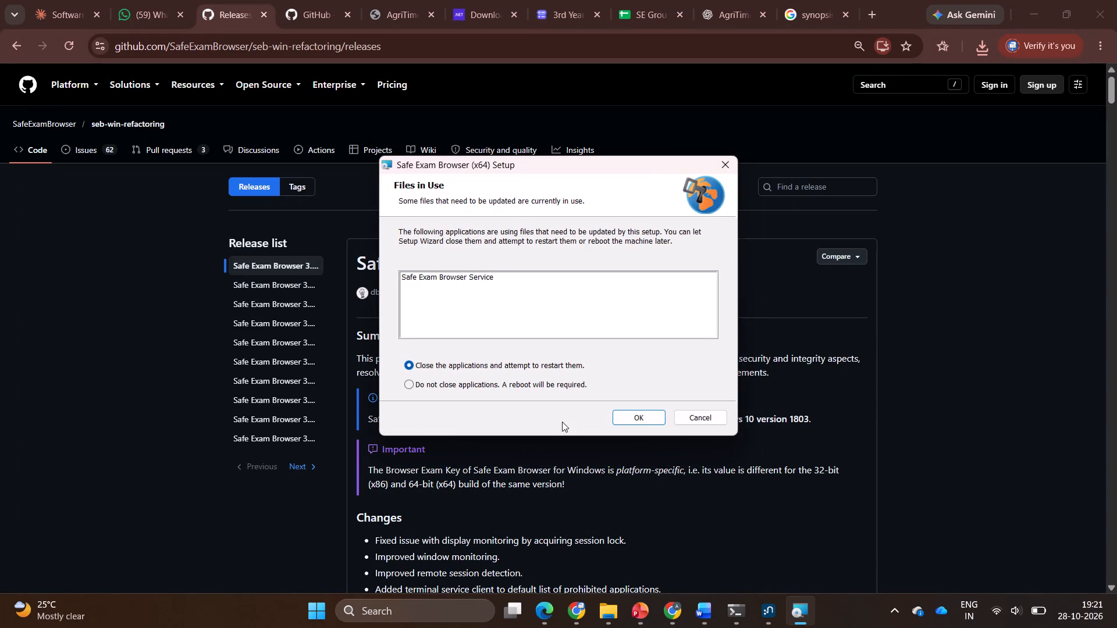
# Let the Safe Exam Browser (x64) setup close the applications in use, attempt to restart them, and finish the repair.
pyautogui.click(639, 417)
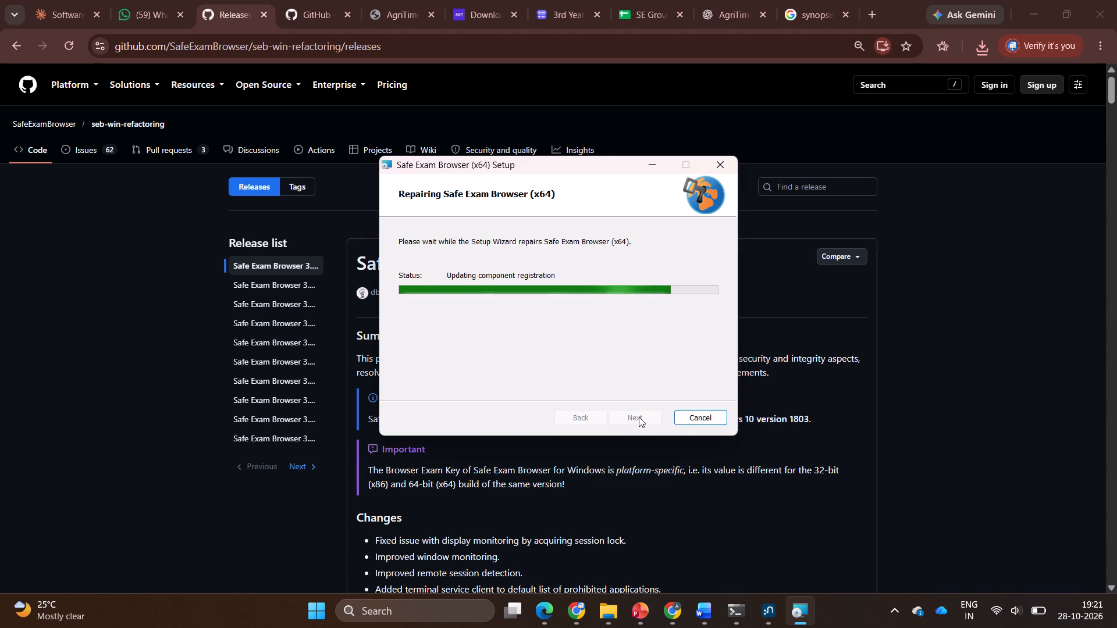
pyautogui.click(639, 417)
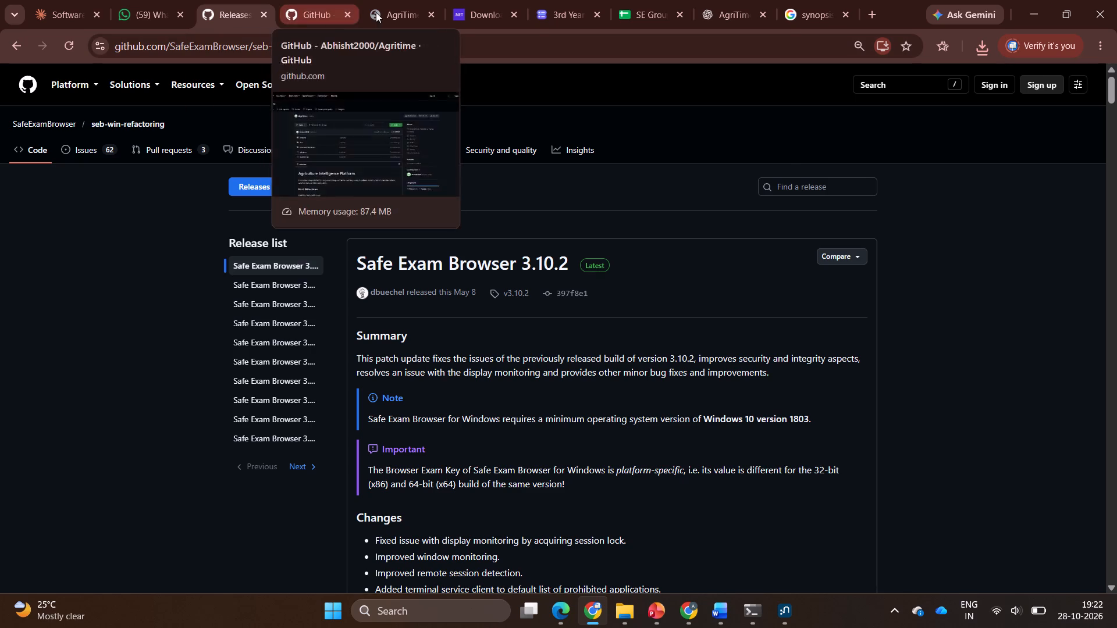
pyautogui.click(714, 2)
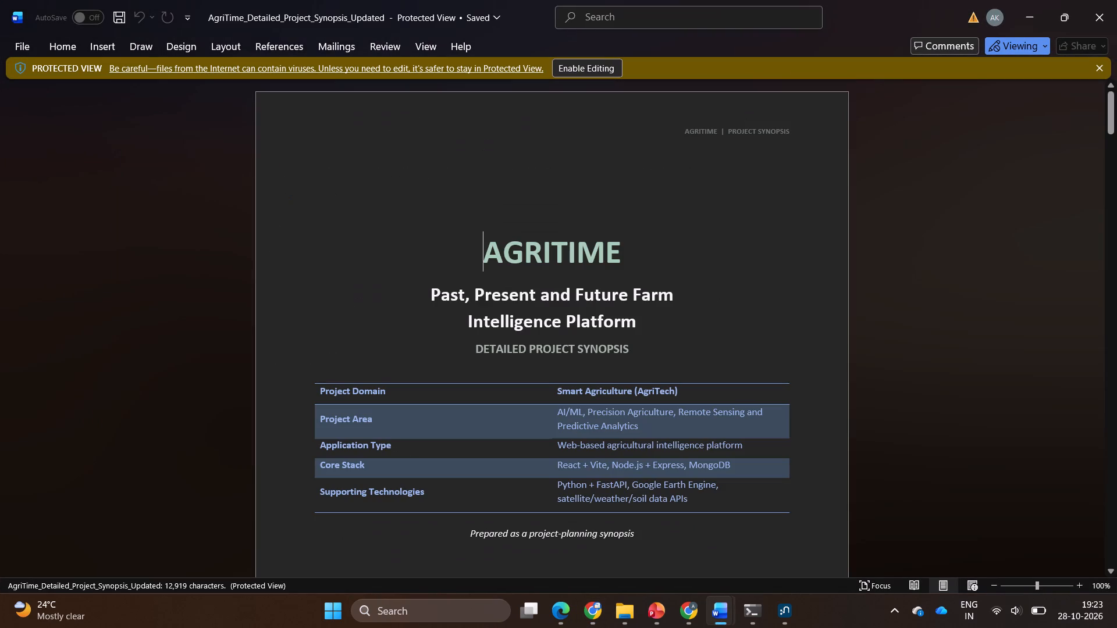
pyautogui.click(17, 46)
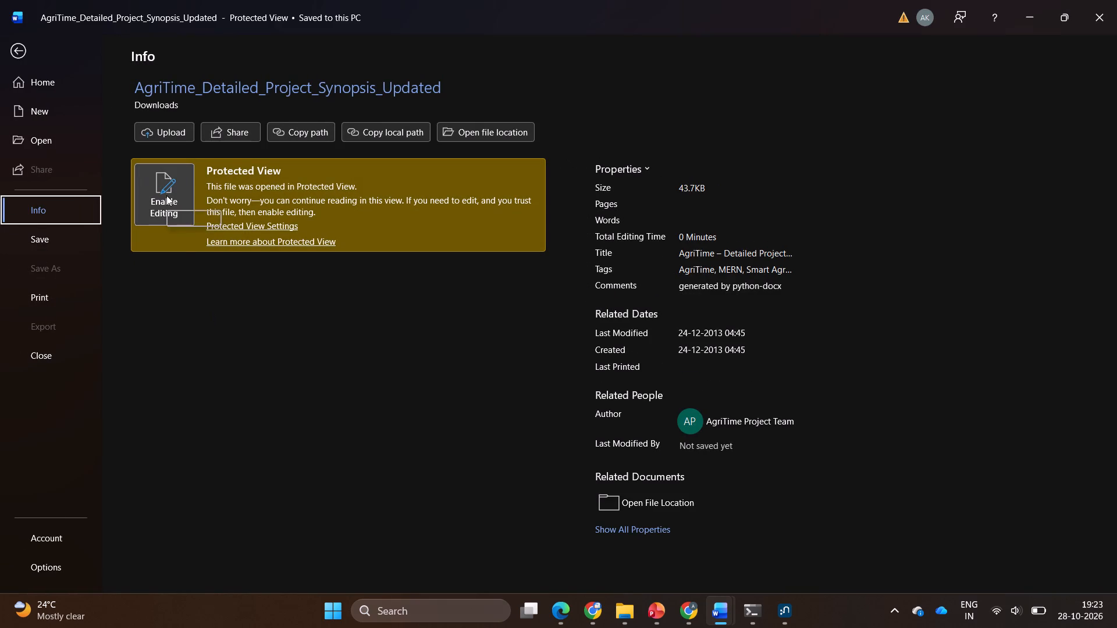
pyautogui.click(22, 50)
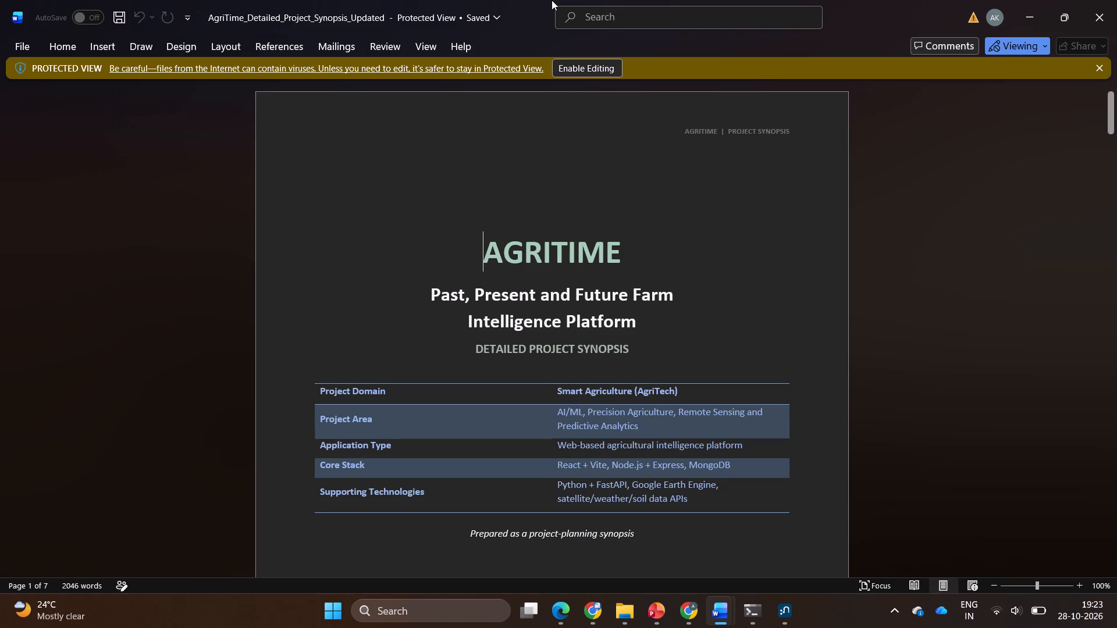
pyautogui.click(588, 69)
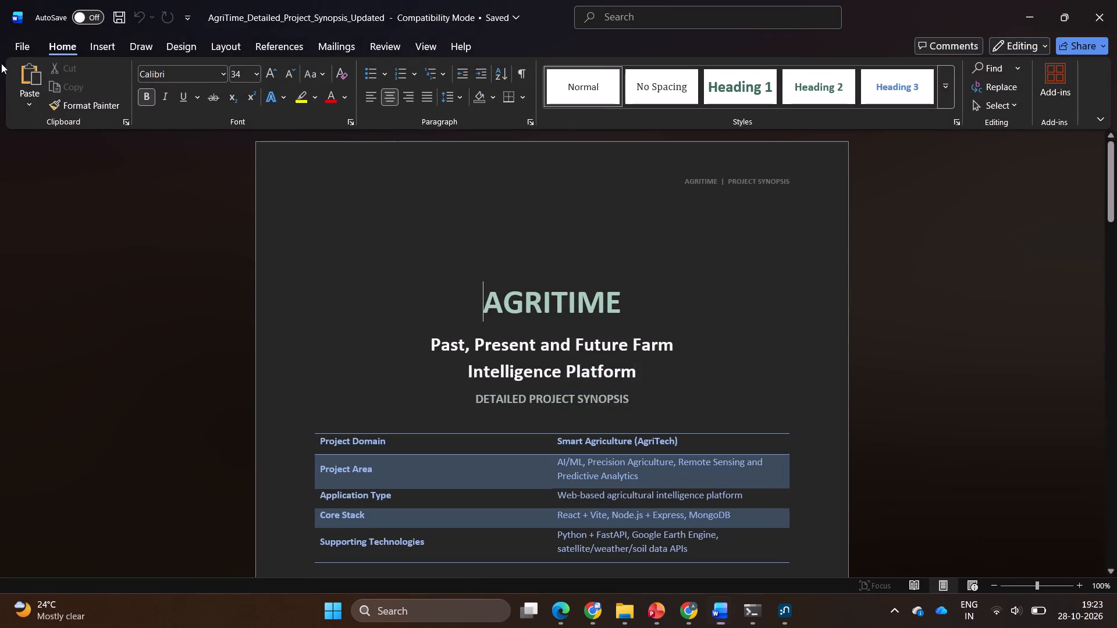
# Save the synopsis as a Word Document in Downloads under its current name, accepting the upgrade to the newest file format.
pyautogui.click(13, 38)
pyautogui.click(61, 274)
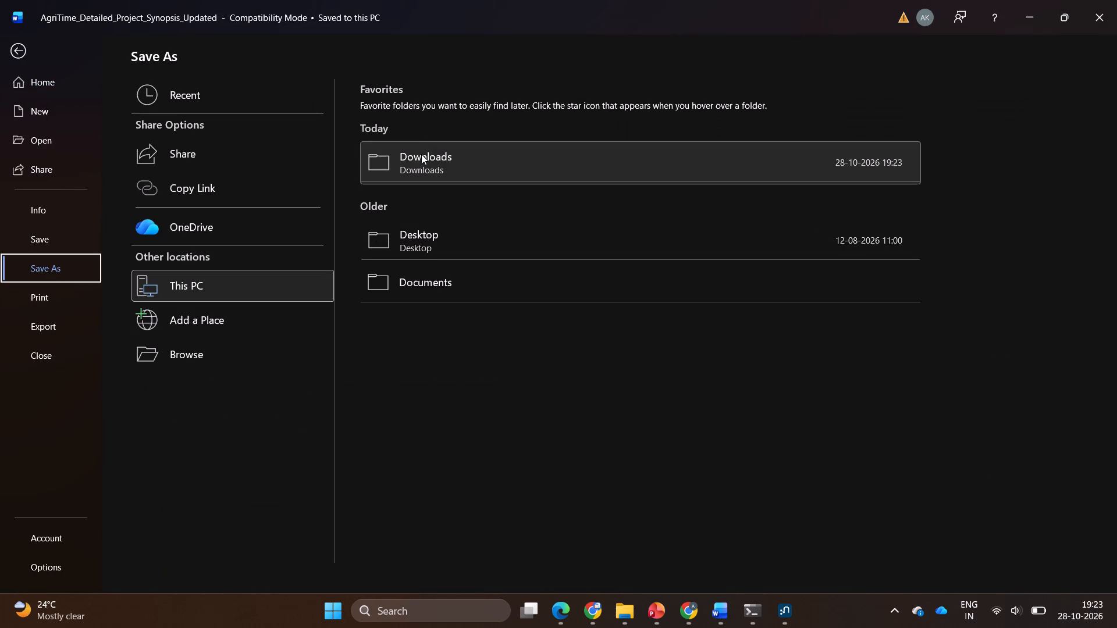
pyautogui.click(421, 154)
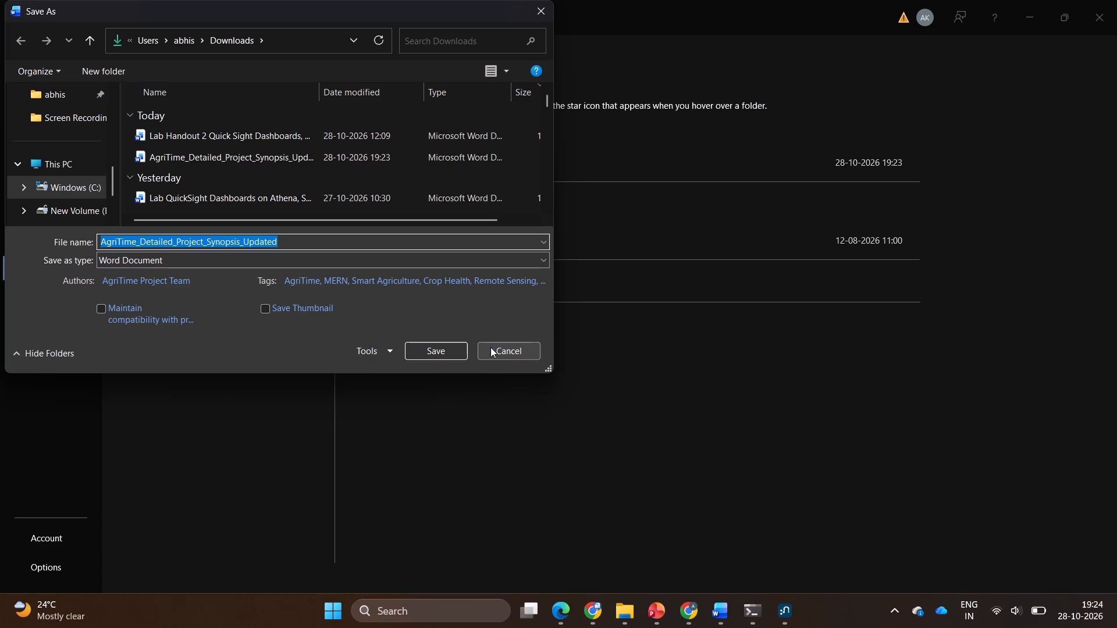
pyautogui.click(452, 353)
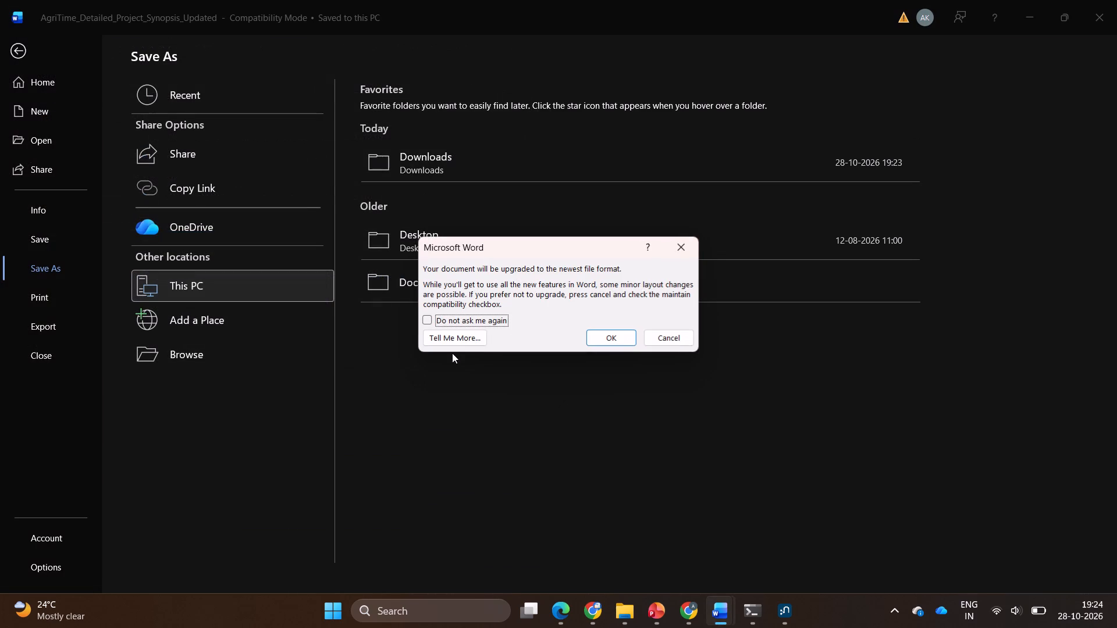
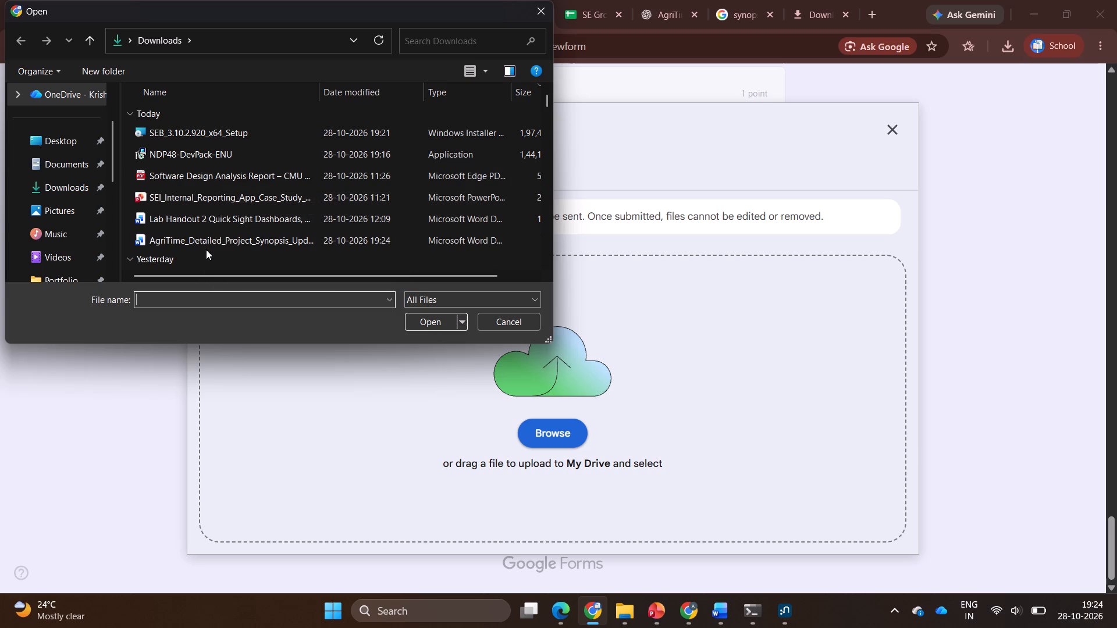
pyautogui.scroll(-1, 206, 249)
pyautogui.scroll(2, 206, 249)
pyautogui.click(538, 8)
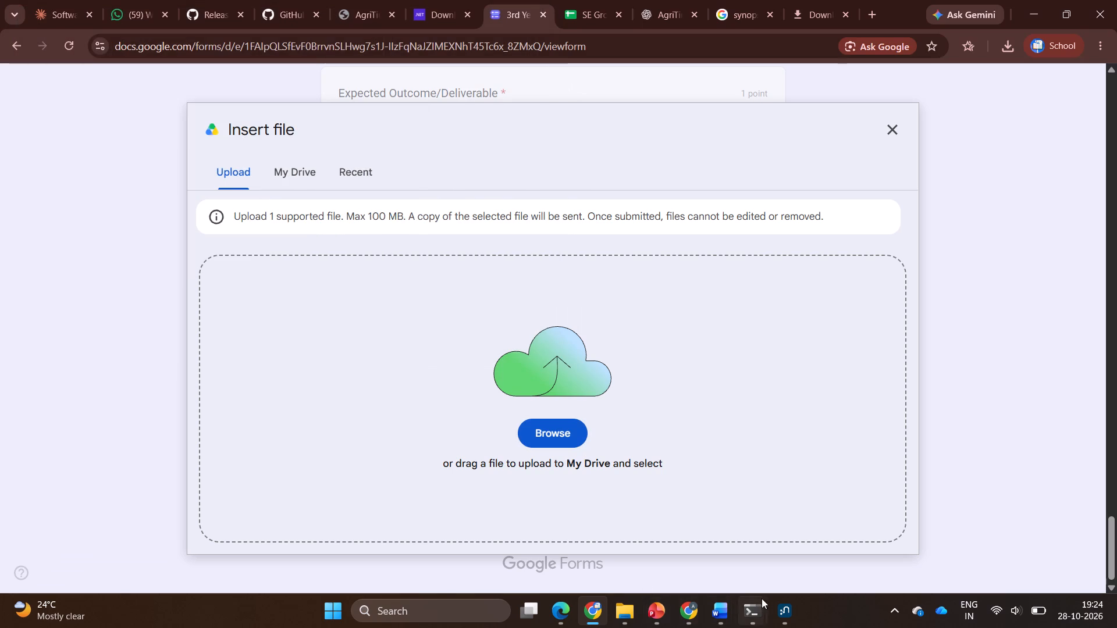
# Switch to Word and save the AgriTime synopsis again as a Word Document in Downloads under its current name.
pyautogui.click(724, 618)
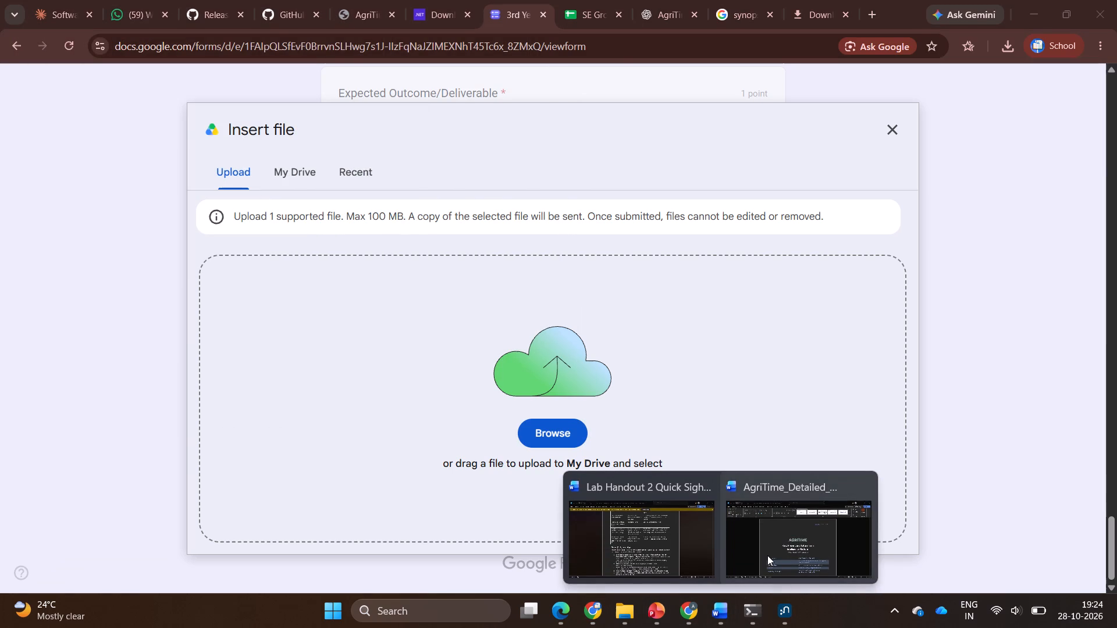
pyautogui.click(770, 551)
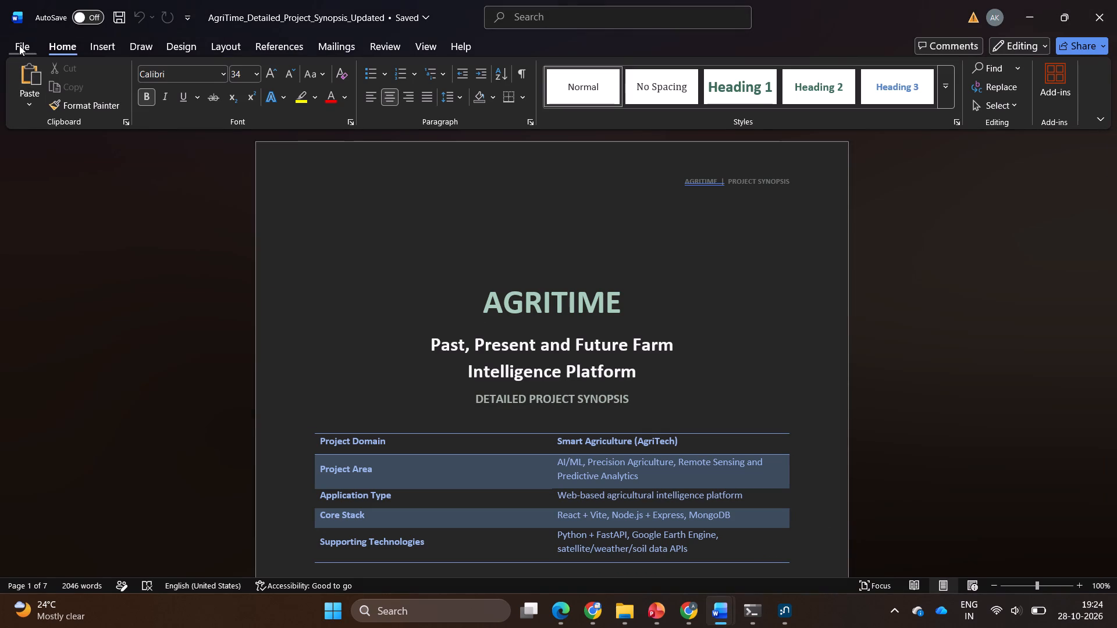
pyautogui.click(19, 45)
pyautogui.click(55, 263)
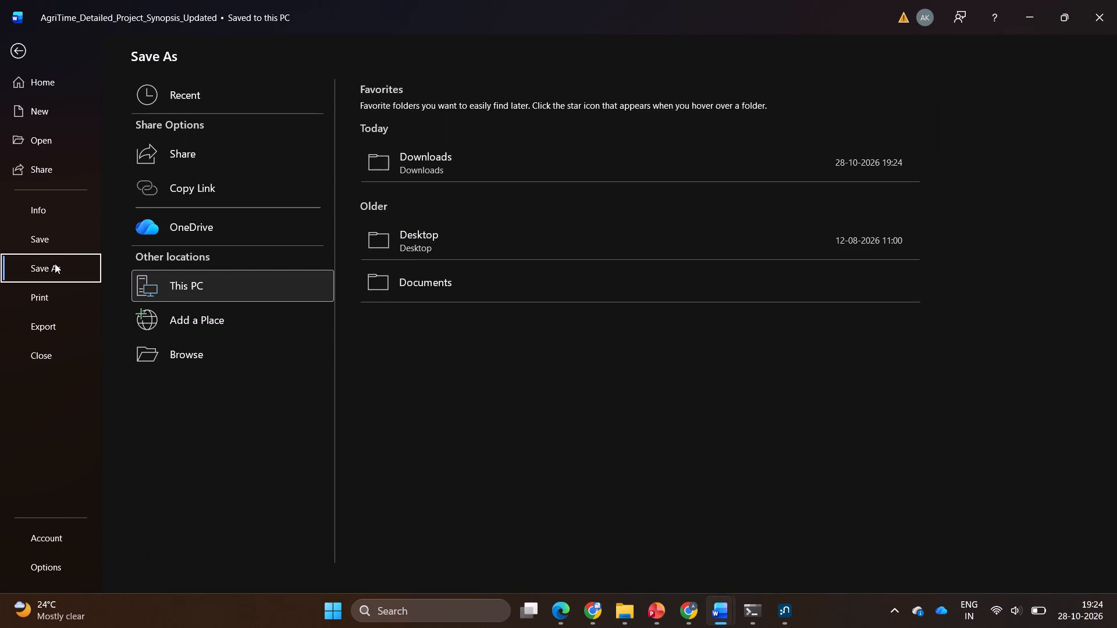
pyautogui.click(453, 163)
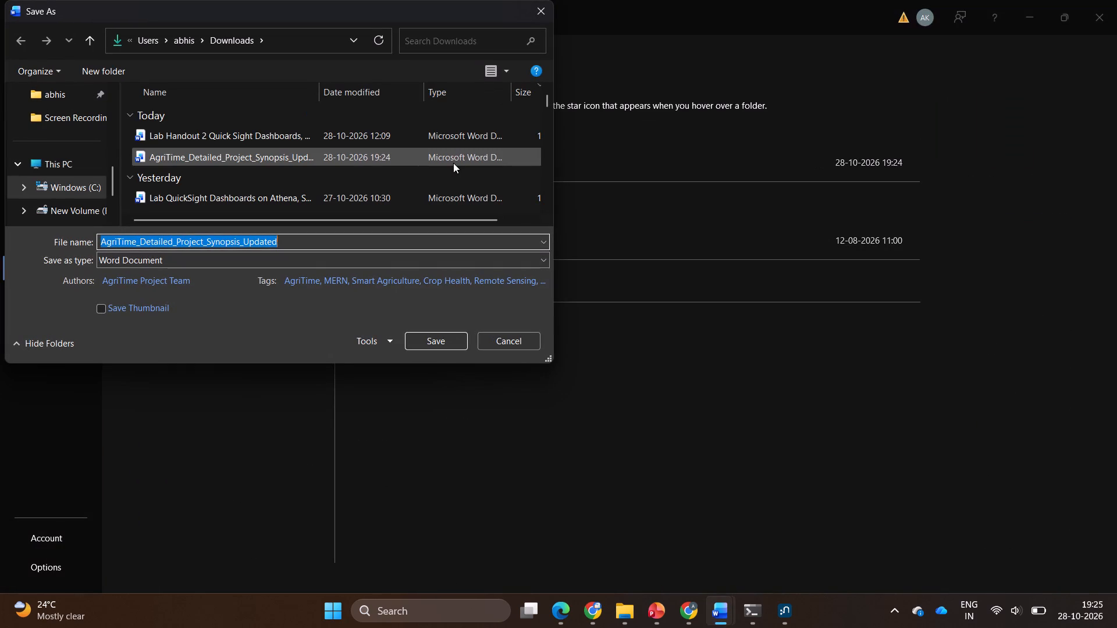
pyautogui.click(450, 341)
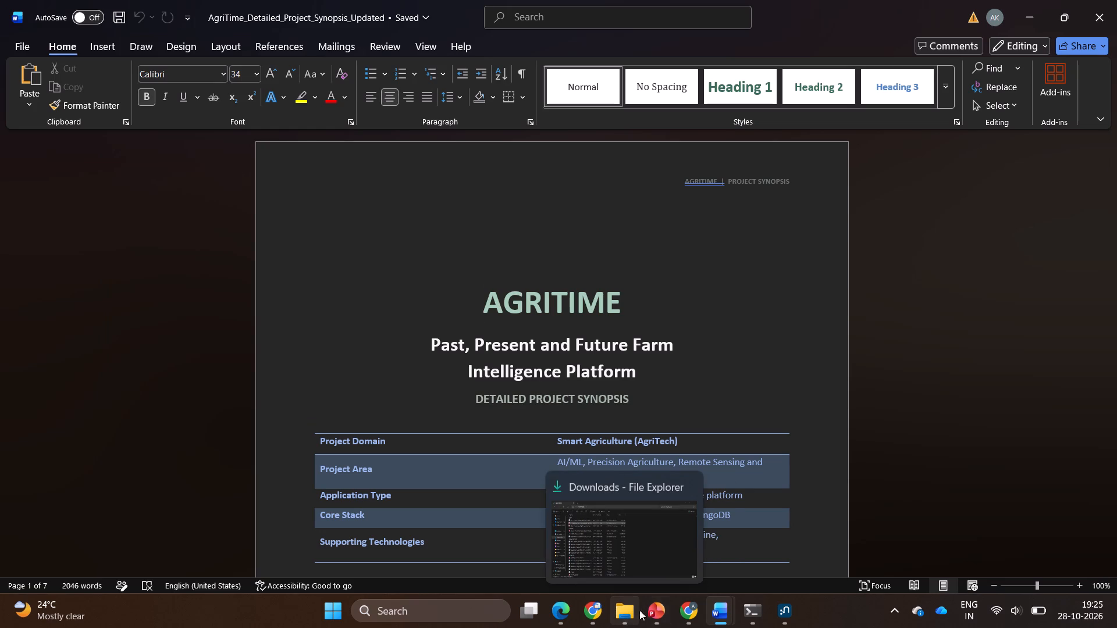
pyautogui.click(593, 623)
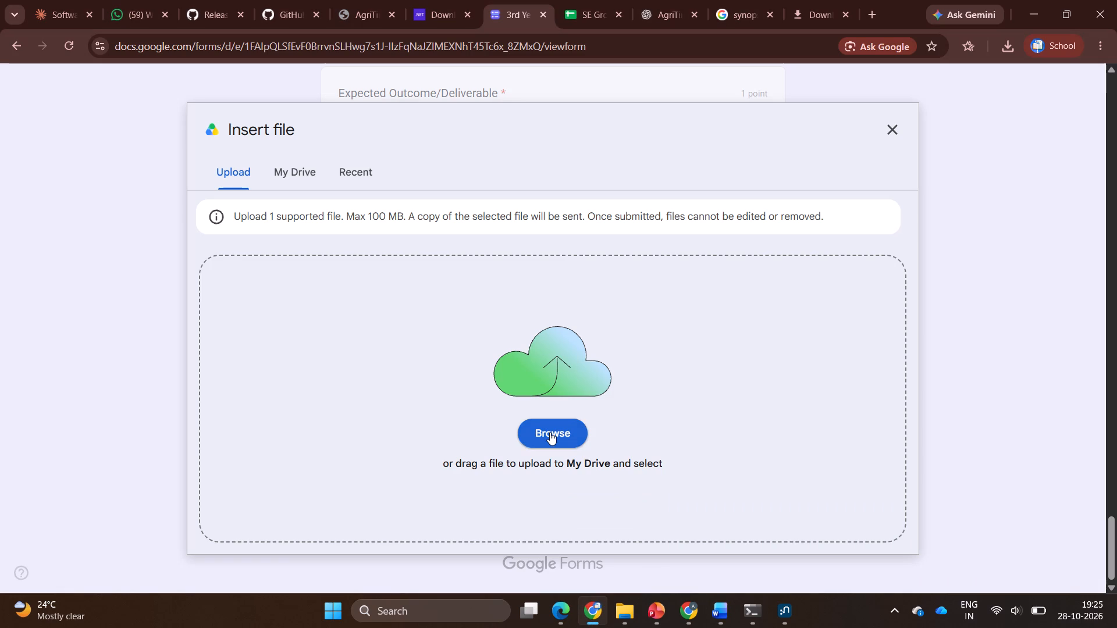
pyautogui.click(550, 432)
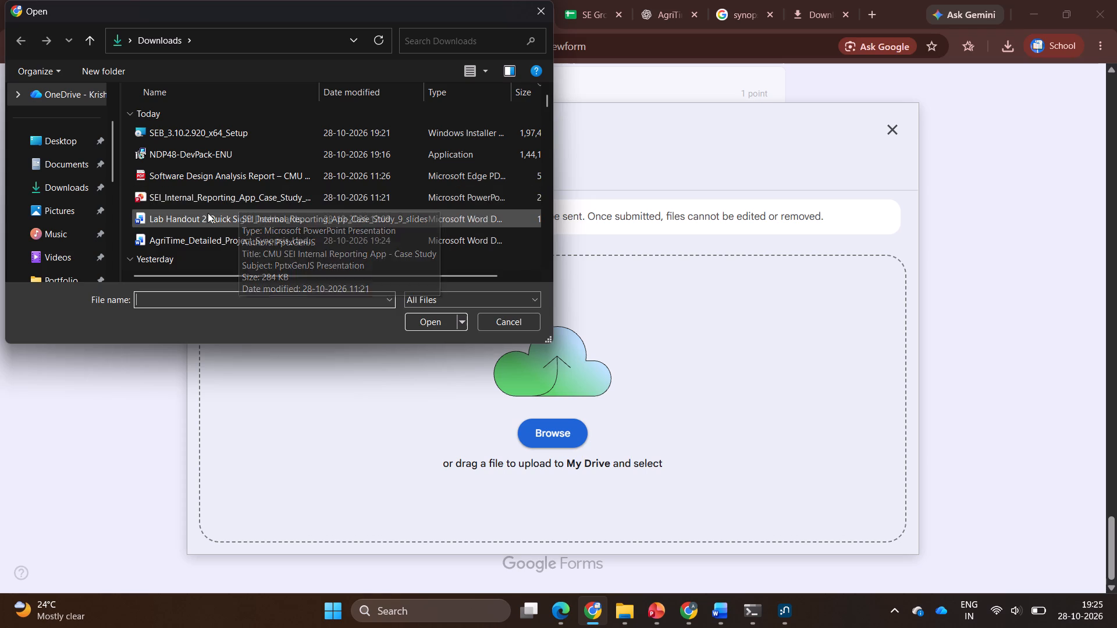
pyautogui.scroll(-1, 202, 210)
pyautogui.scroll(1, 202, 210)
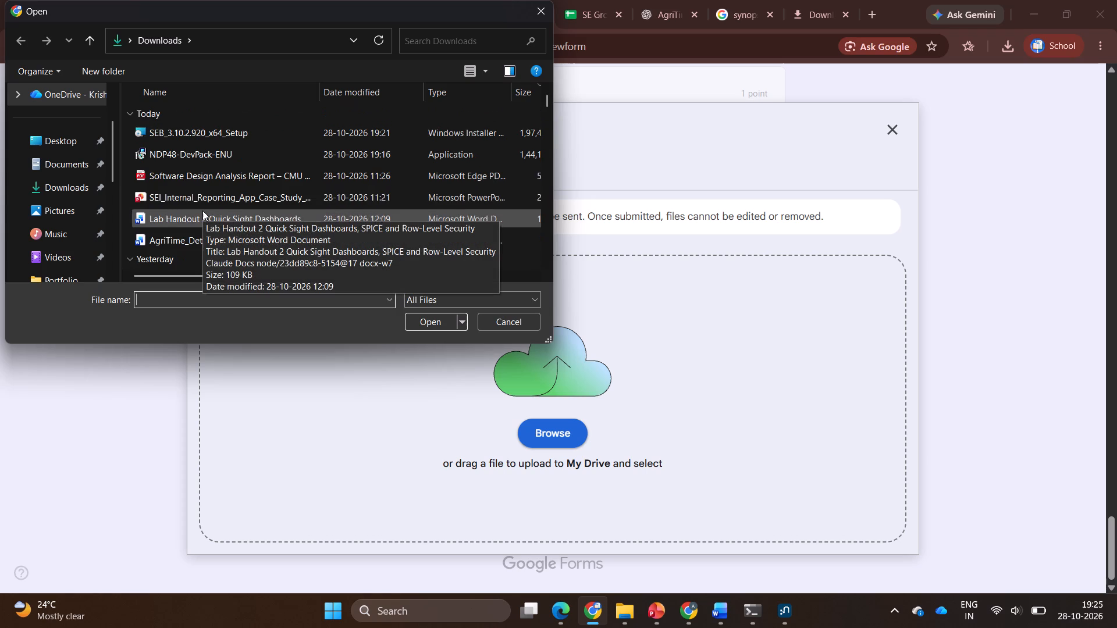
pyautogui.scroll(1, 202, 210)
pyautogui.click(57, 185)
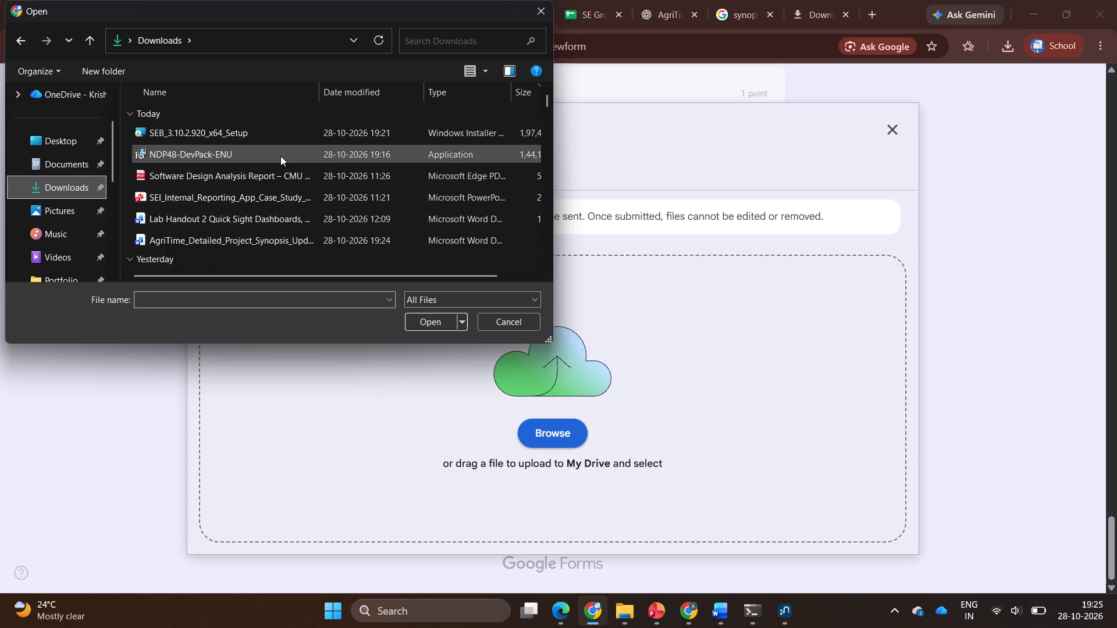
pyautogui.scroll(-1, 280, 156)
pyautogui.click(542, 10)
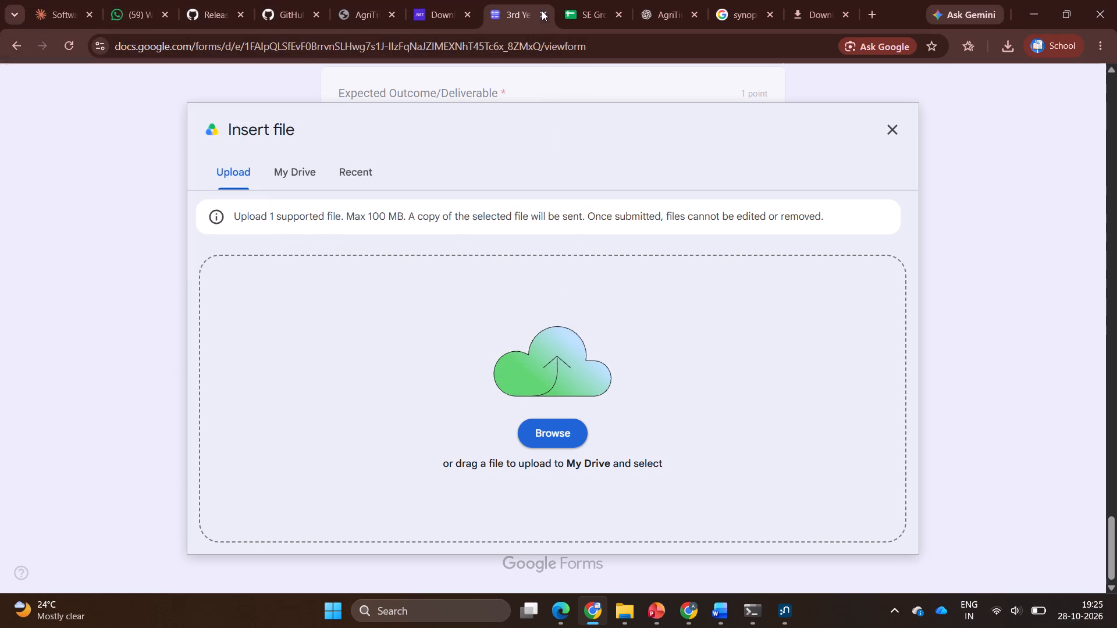
# Refresh Downloads in File Explorer and check the Downloads, Documents and Desktop folders for the saved AgriTime synopsis.
pyautogui.click(630, 609)
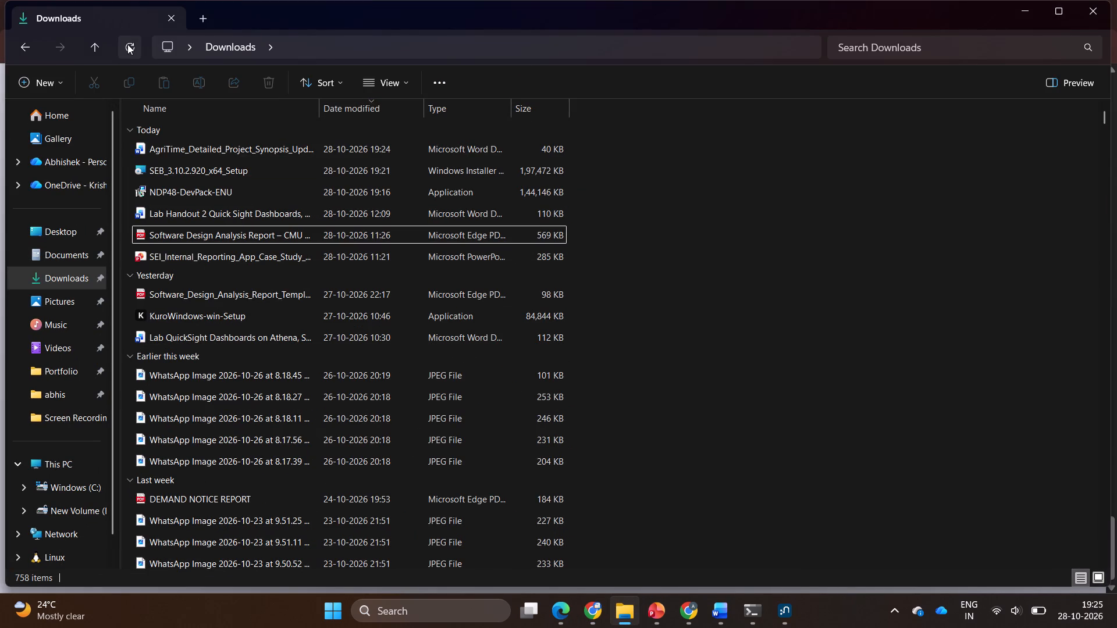
pyautogui.click(127, 44)
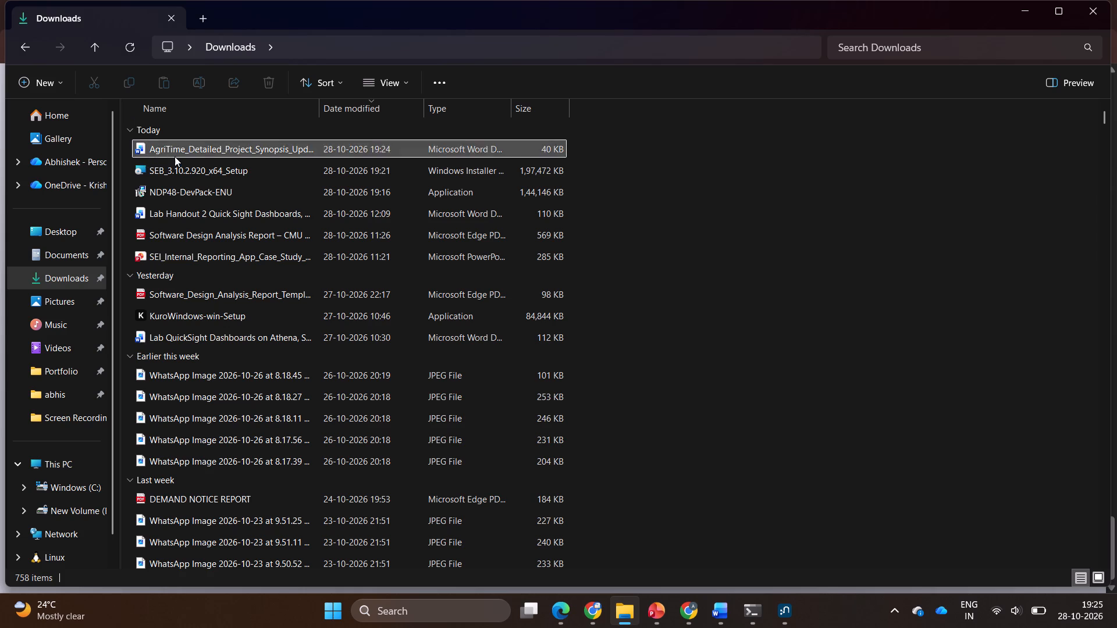
pyautogui.scroll(-1, 184, 162)
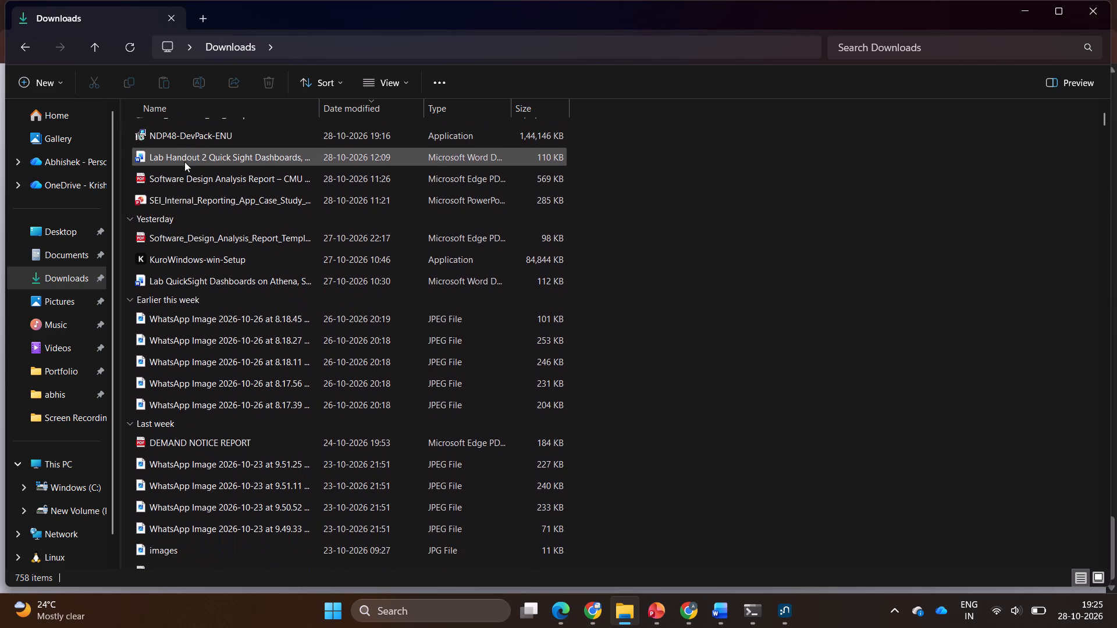
pyautogui.scroll(-1, 184, 162)
pyautogui.scroll(5, 167, 173)
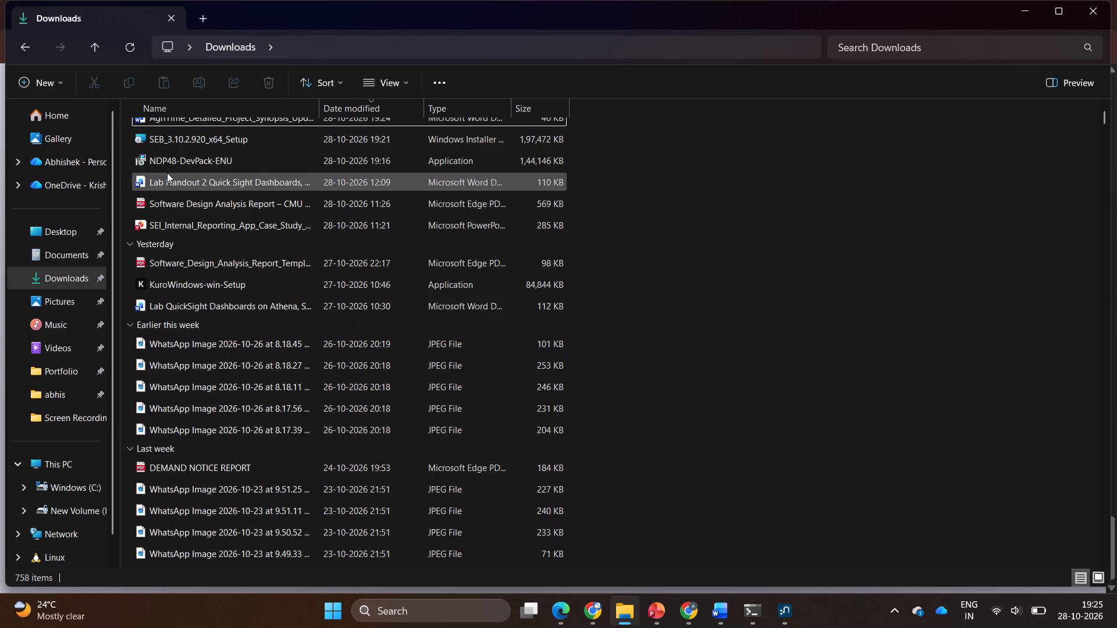
pyautogui.scroll(2, 167, 173)
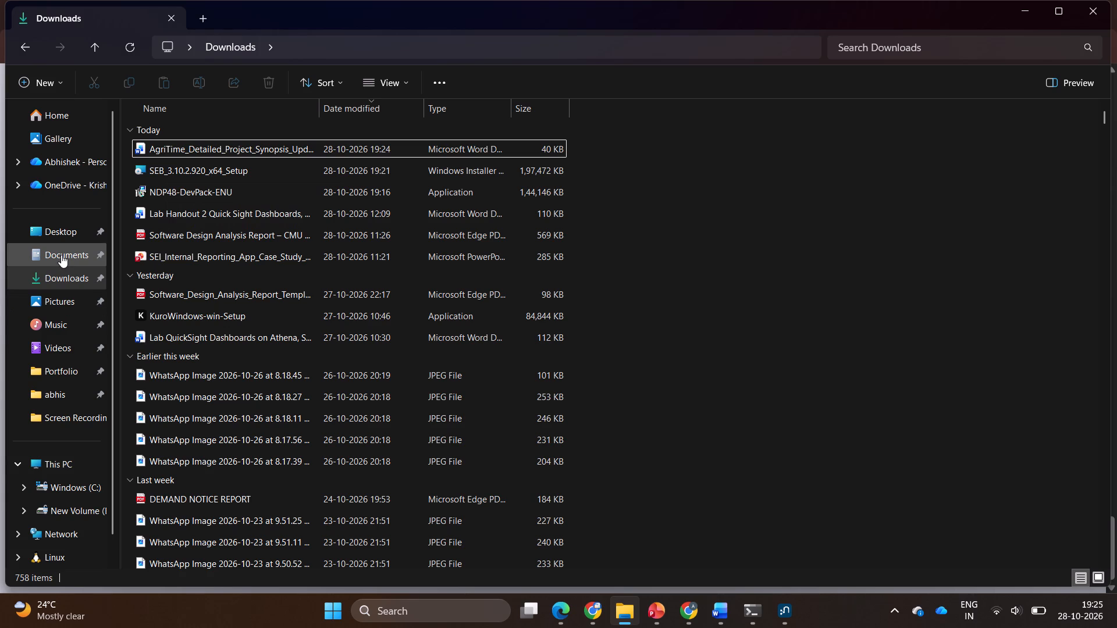
pyautogui.click(61, 255)
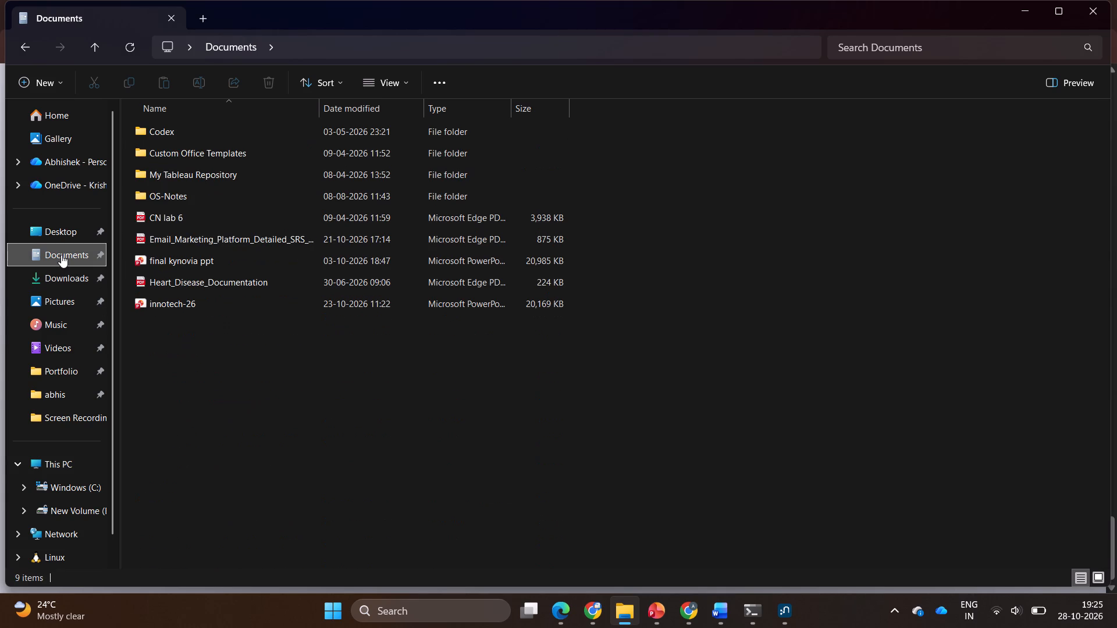
pyautogui.click(58, 234)
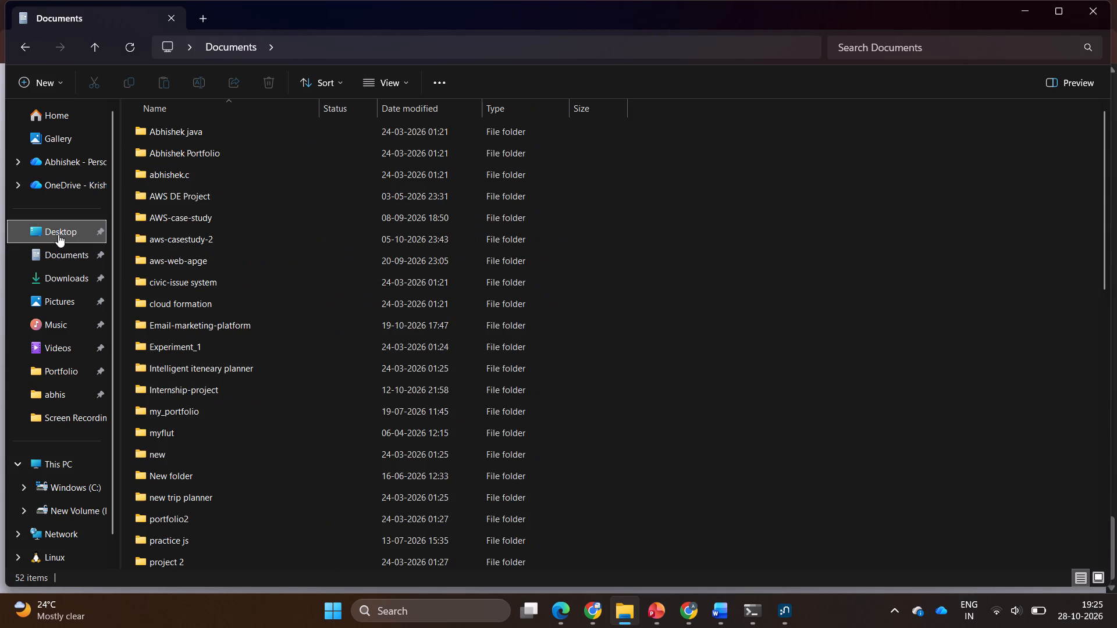
pyautogui.click(51, 276)
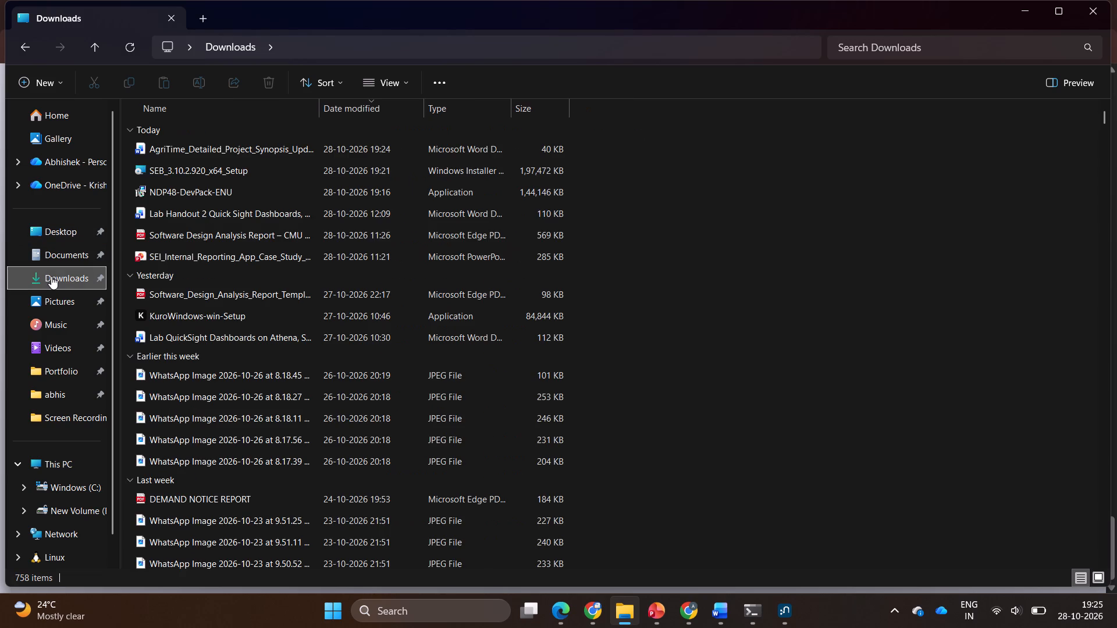
pyautogui.scroll(1, 222, 201)
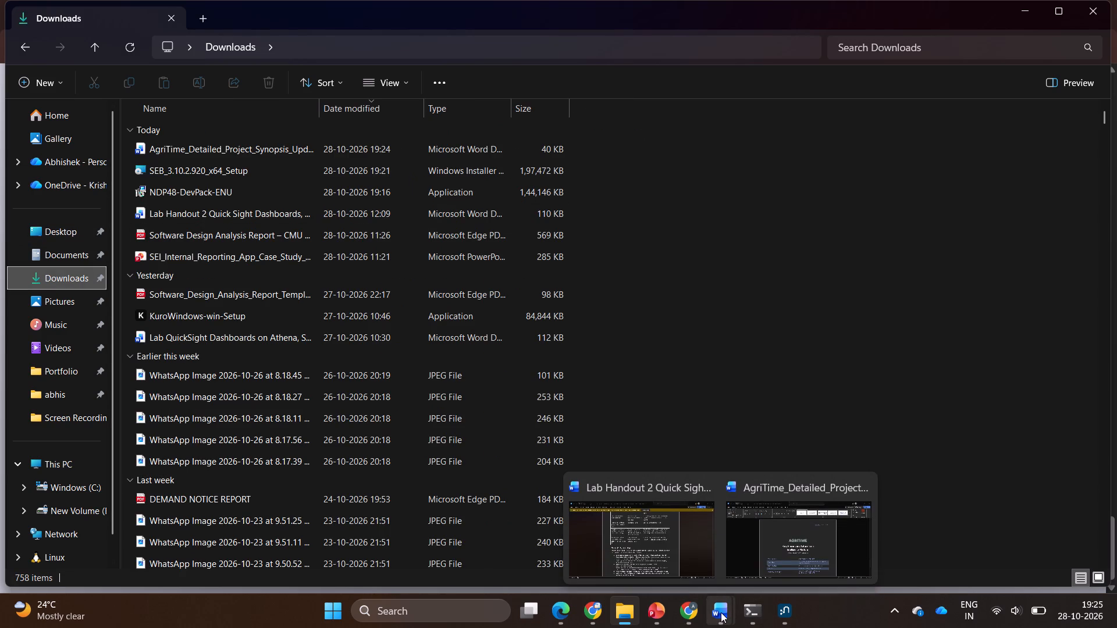
# Save a copy of the AgriTime synopsis from Word as a Word Document in the Documents folder, keeping its current name.
pyautogui.click(773, 531)
pyautogui.click(248, 412)
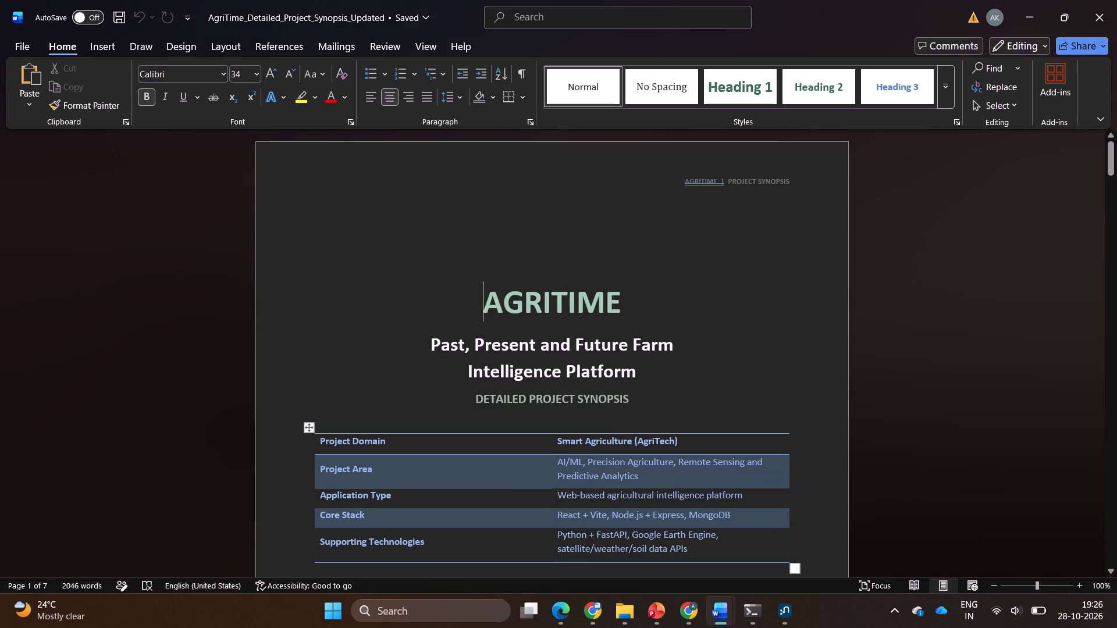
pyautogui.click(216, 272)
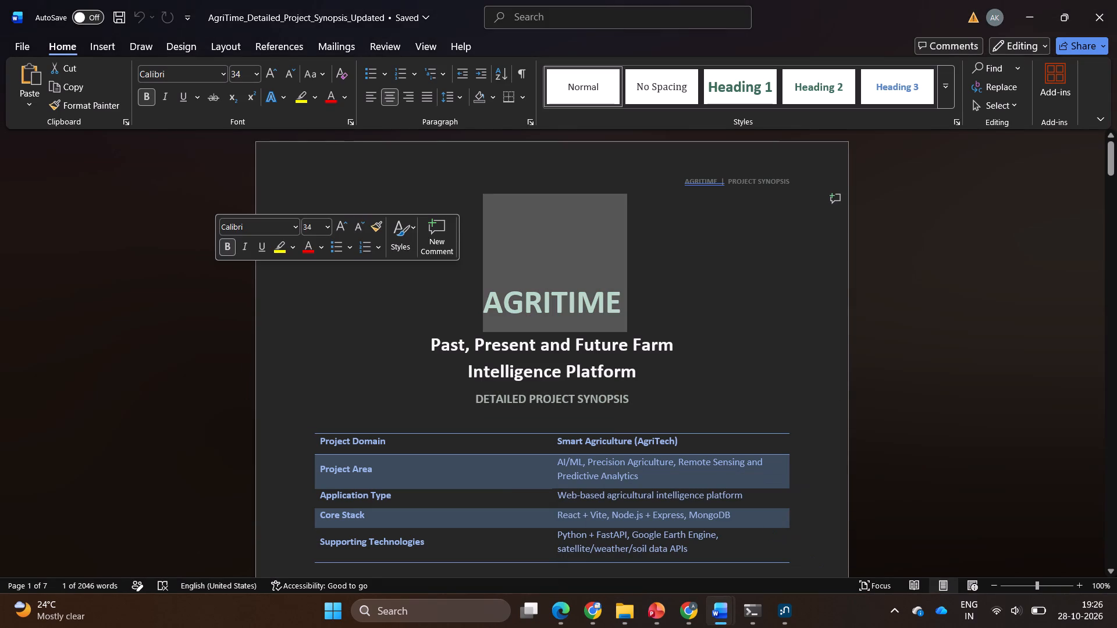
pyautogui.click(21, 48)
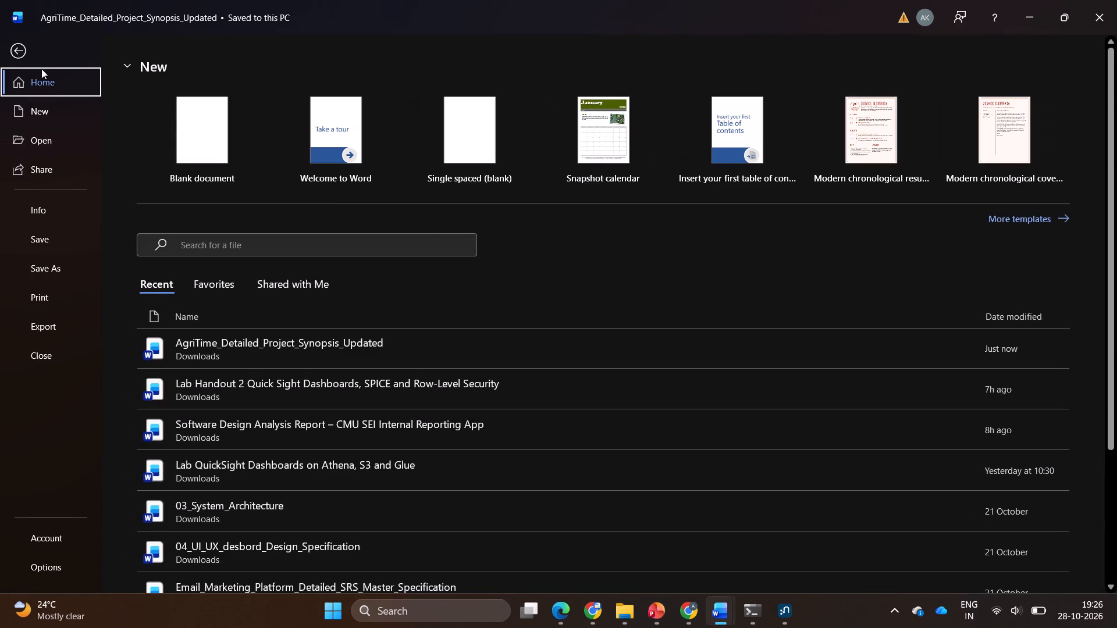
pyautogui.click(51, 267)
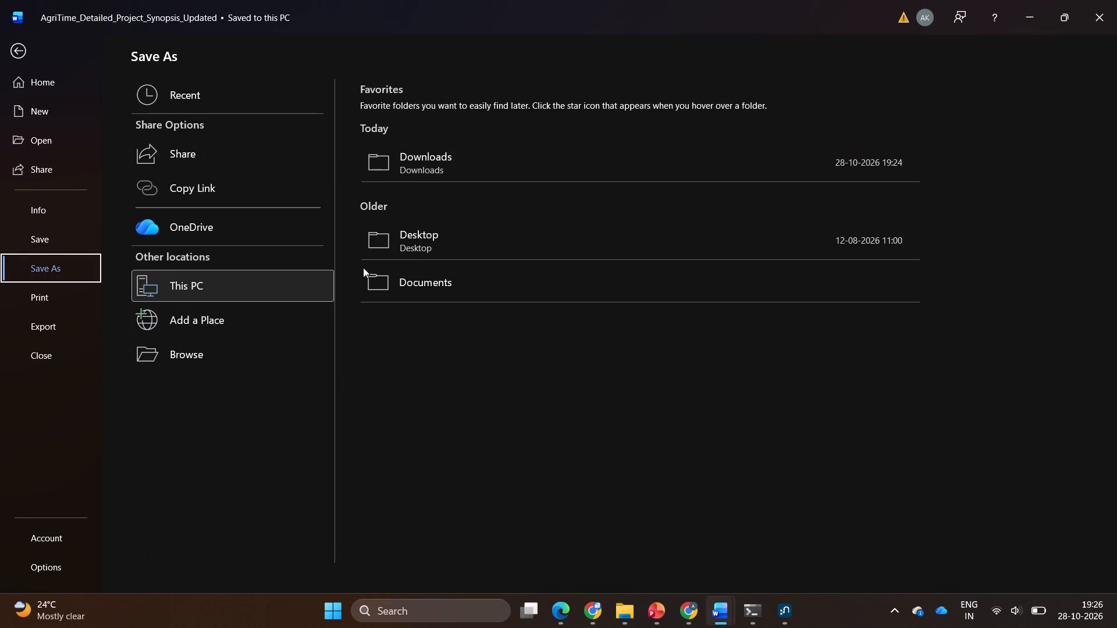
pyautogui.click(396, 280)
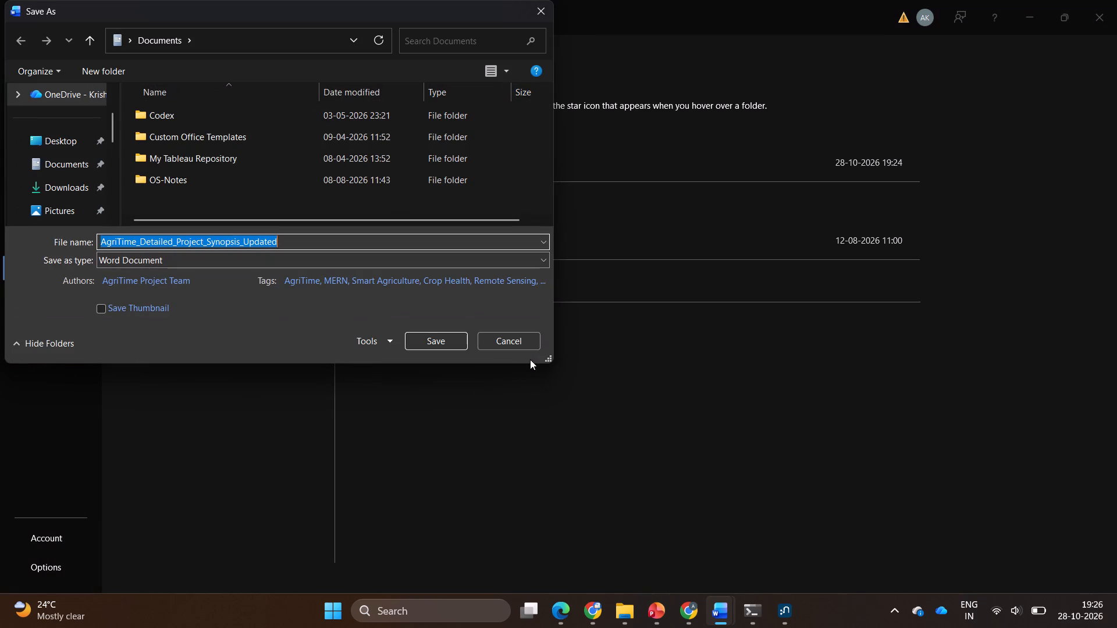
pyautogui.click(426, 344)
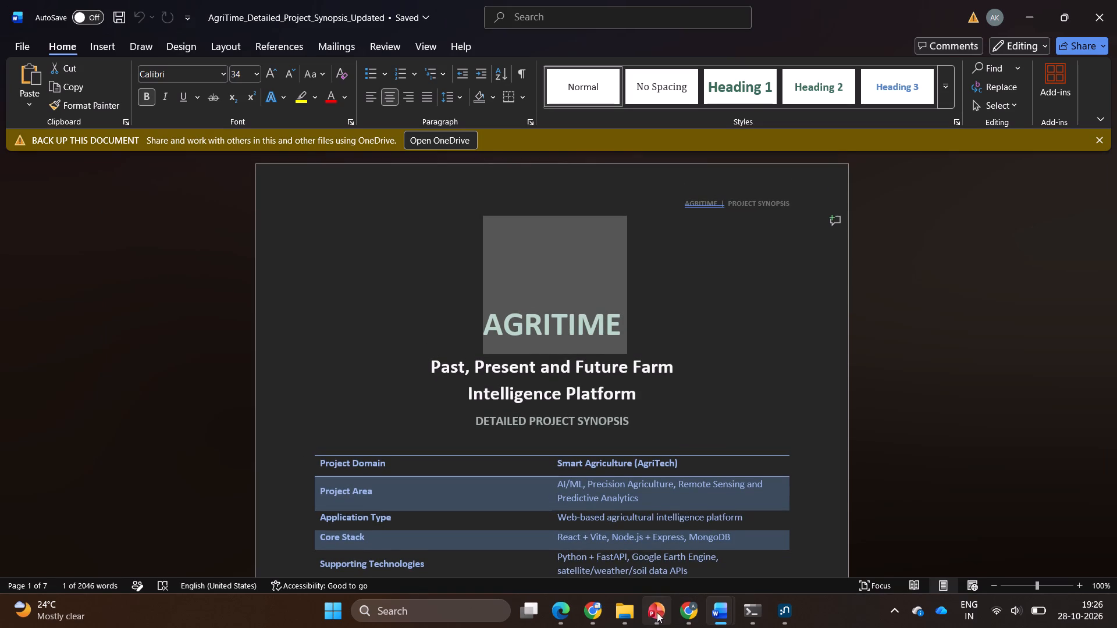
# Upload AgriTime_Detailed_Project_Synopsis_Updated from the Documents folder to the Synopsis of Project question in the Google Form in Chrome.
pyautogui.click(593, 618)
pyautogui.click(539, 430)
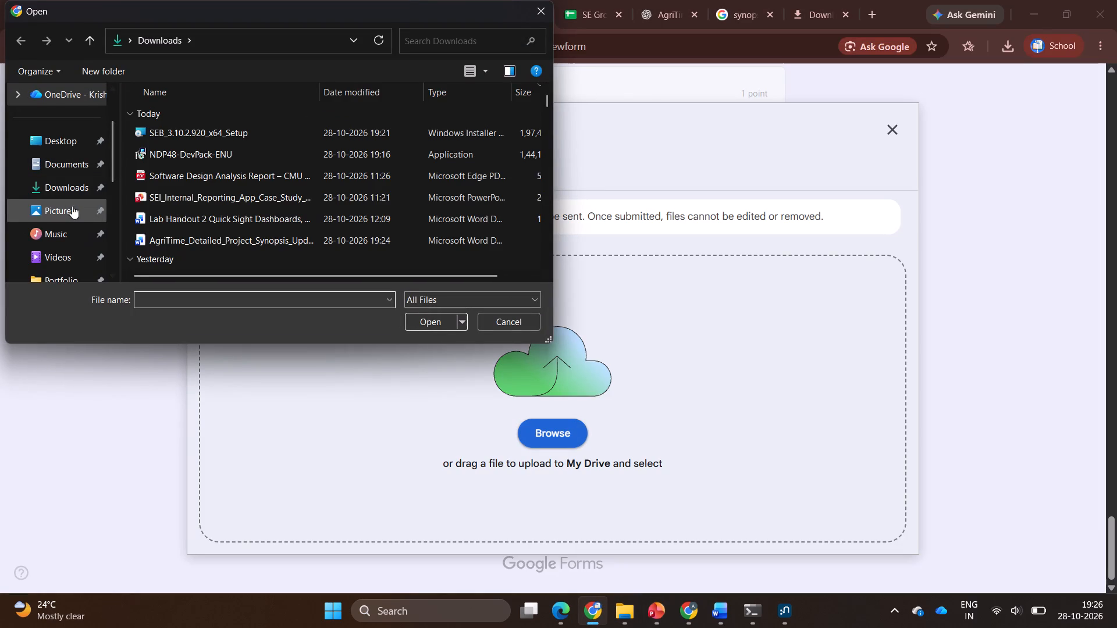
pyautogui.click(77, 163)
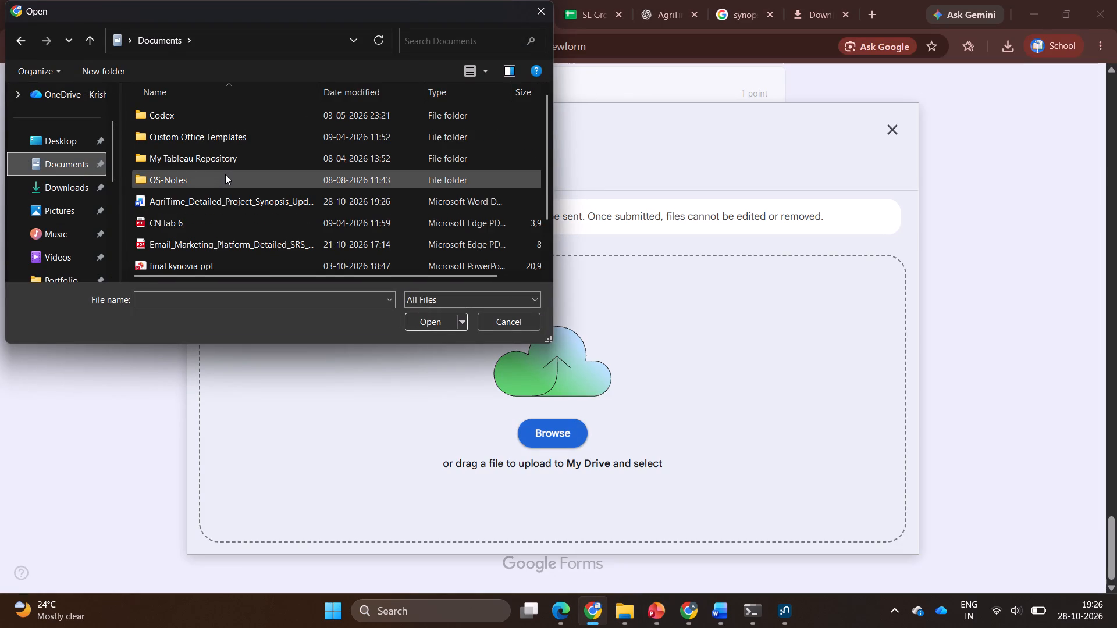
pyautogui.scroll(-3, 225, 174)
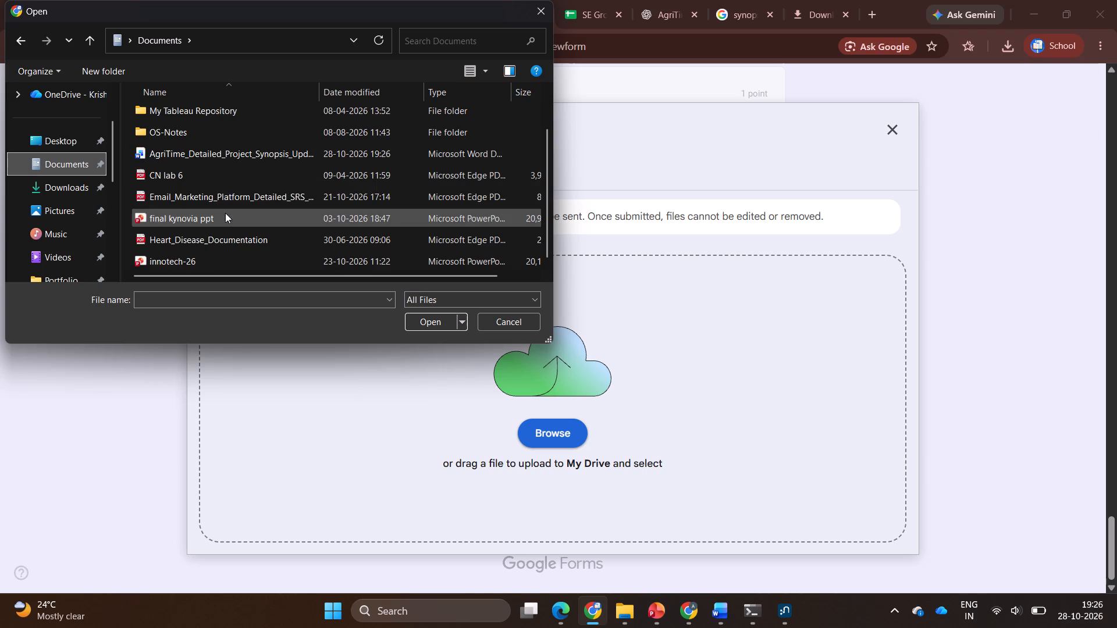
pyautogui.scroll(-1, 225, 213)
pyautogui.scroll(1, 225, 213)
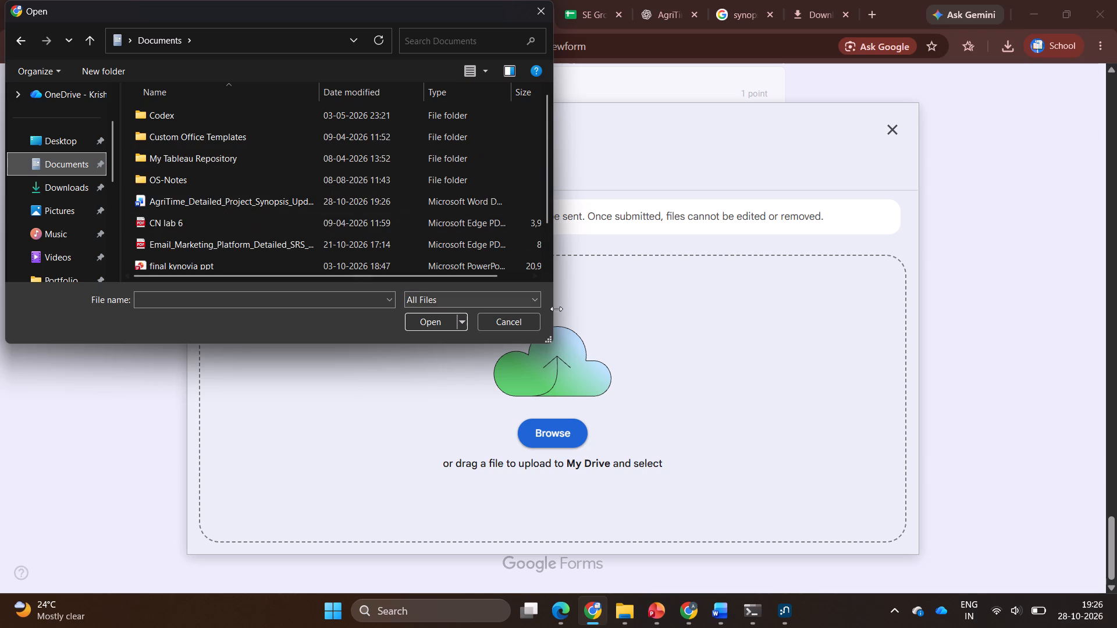
pyautogui.click(157, 202)
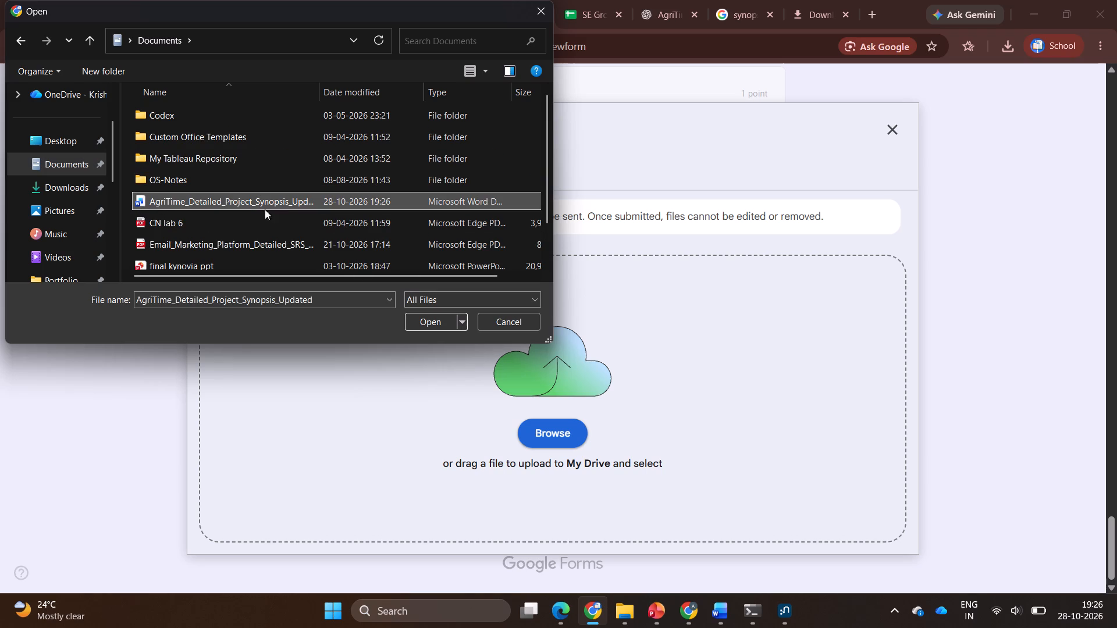
pyautogui.click(425, 324)
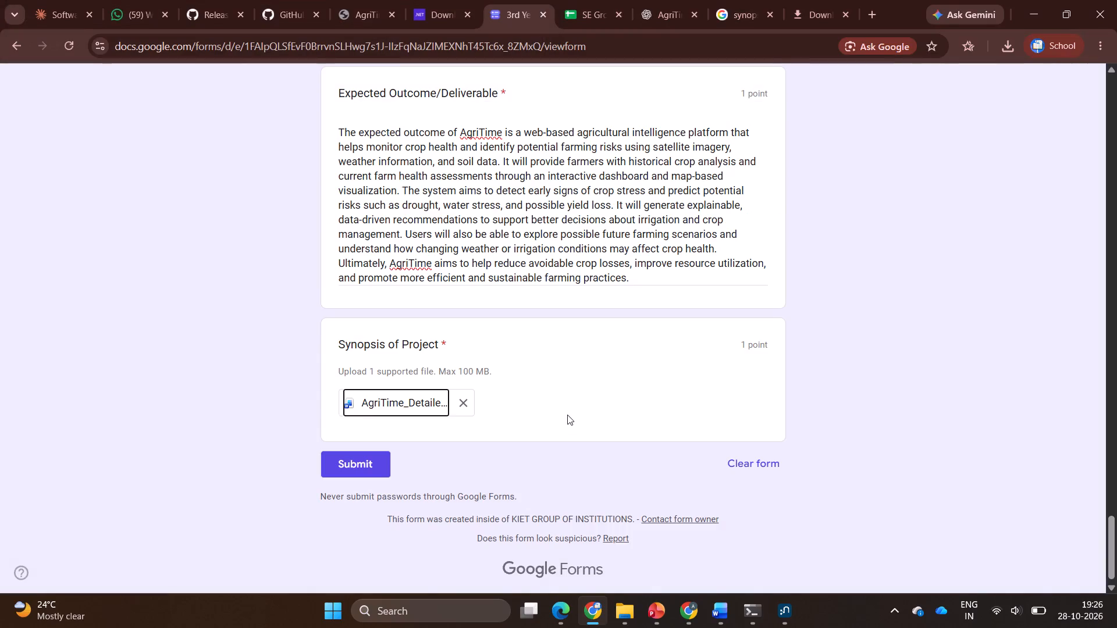
# Enter the team leader's official email address in the form's required Official Email ID of Team Leader question.
pyautogui.scroll(12, 567, 415)
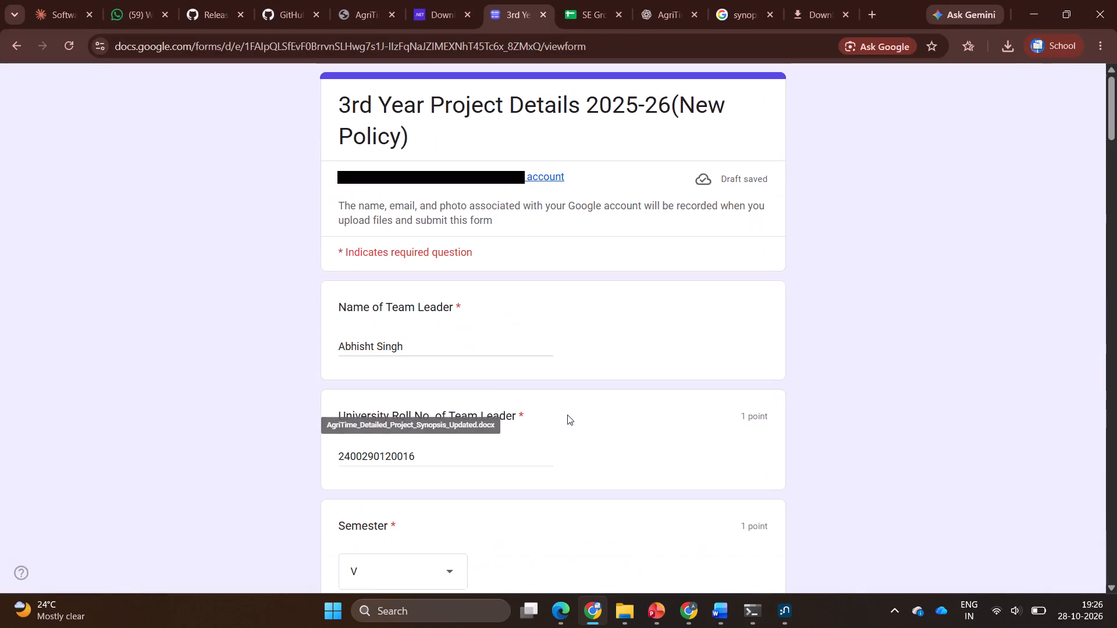
pyautogui.scroll(-1, 567, 415)
pyautogui.scroll(-1, 497, 424)
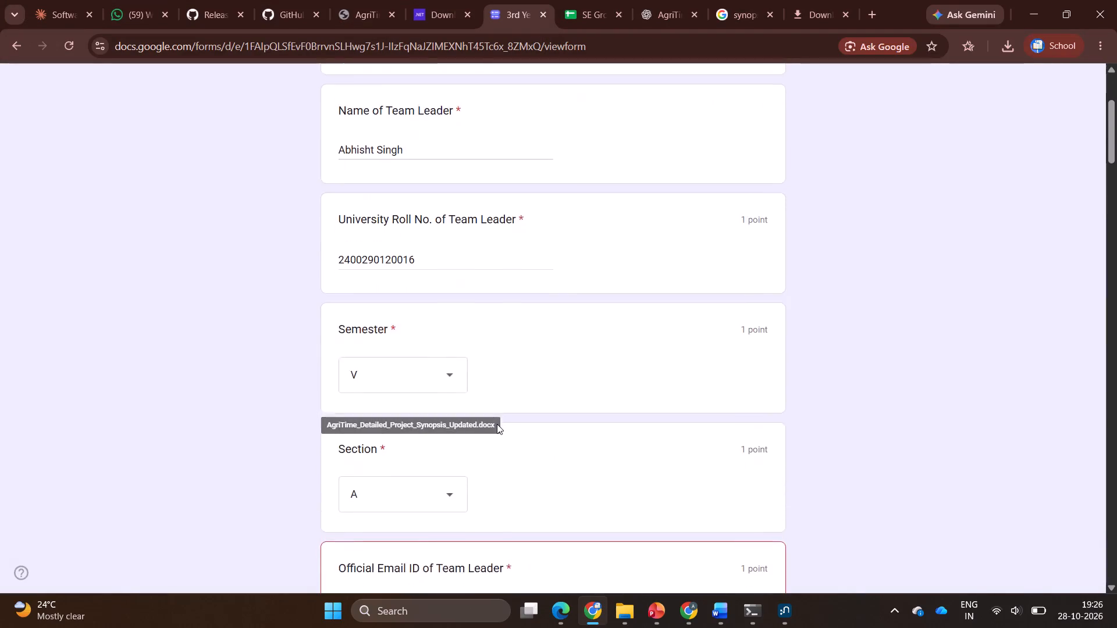
pyautogui.scroll(-2, 497, 424)
pyautogui.click(360, 319)
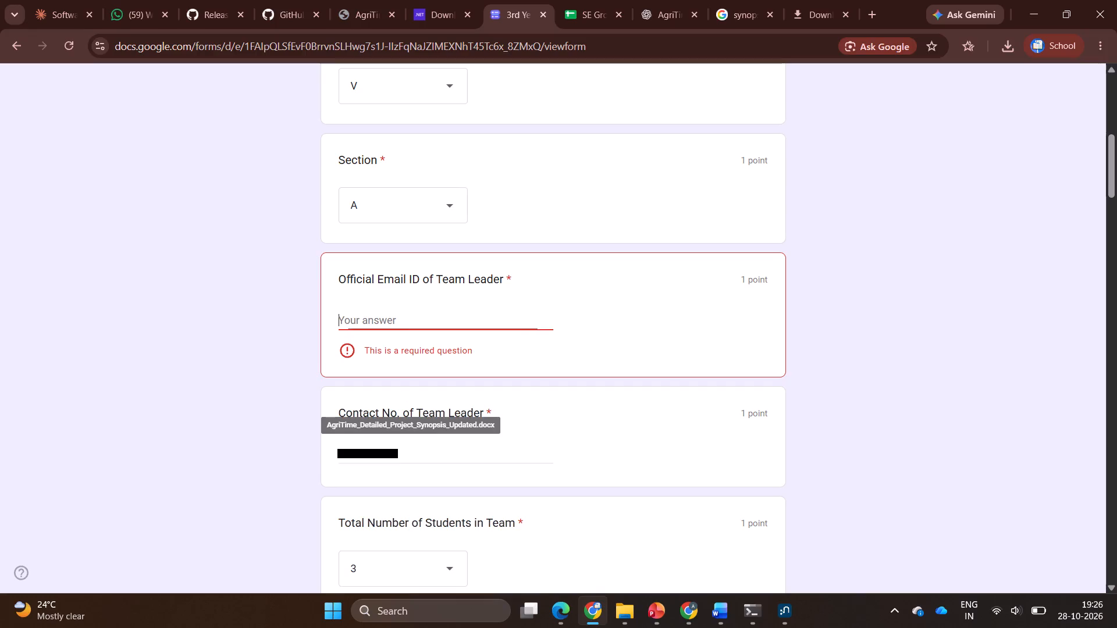
pyautogui.write('ab')
pyautogui.press('BackSpace')
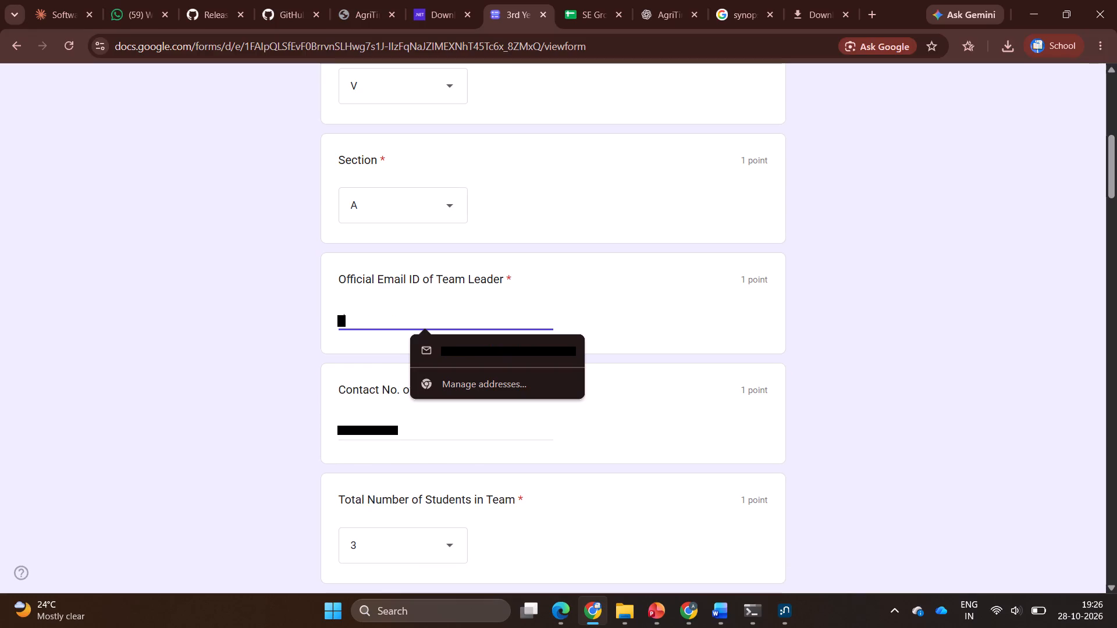
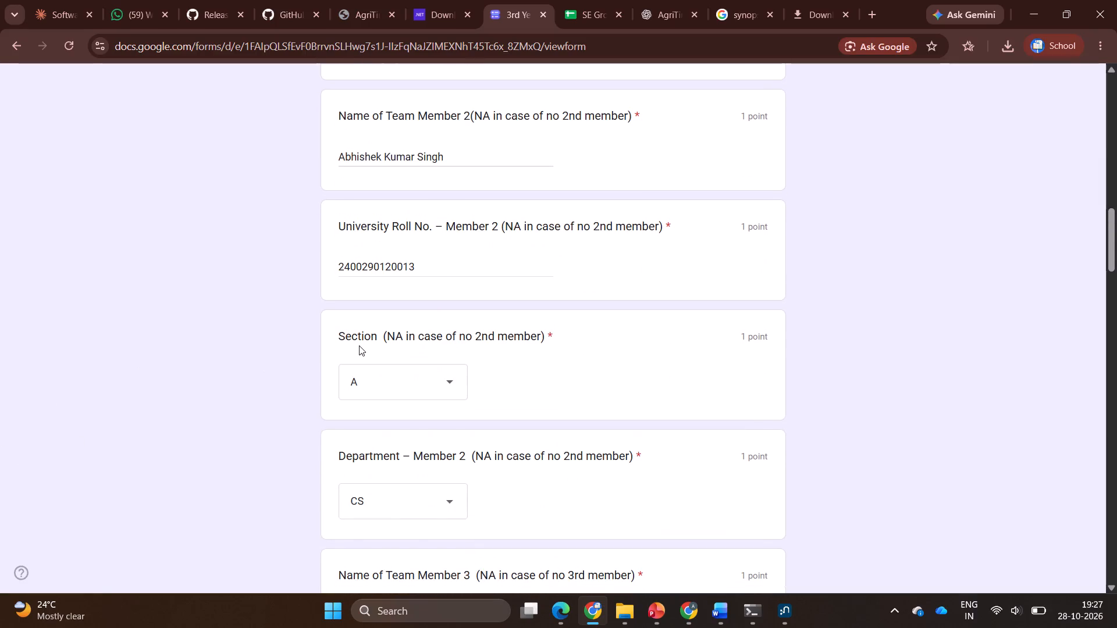
# Review the filled-in team member and project answers throughout the 3rd Year Project Details form.
pyautogui.scroll(-7, 481, 338)
pyautogui.scroll(2, 481, 338)
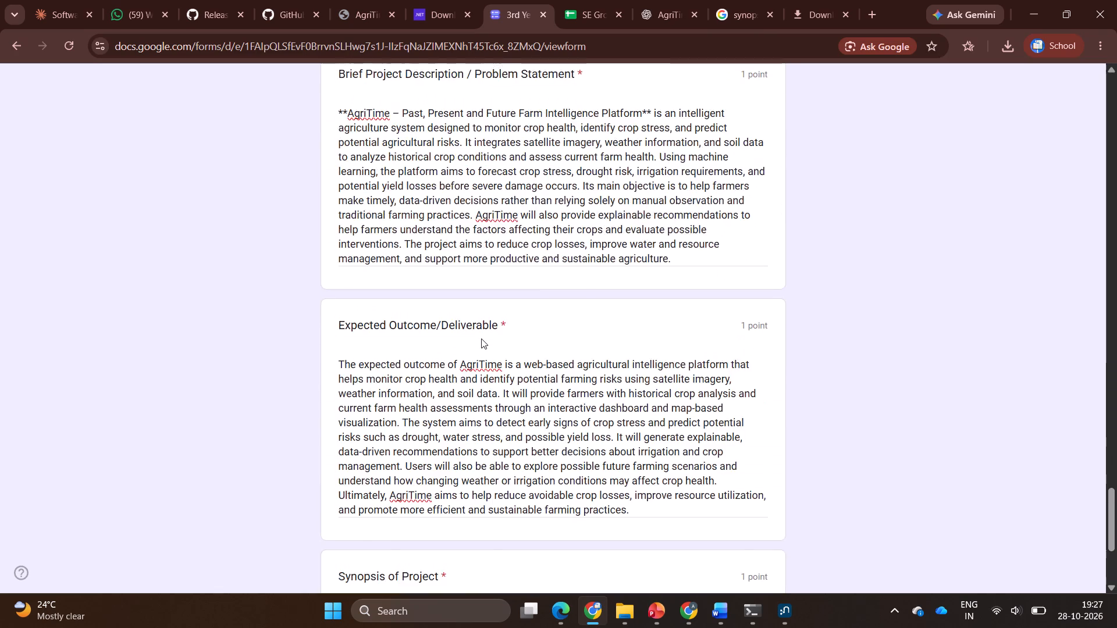
pyautogui.scroll(3, 481, 338)
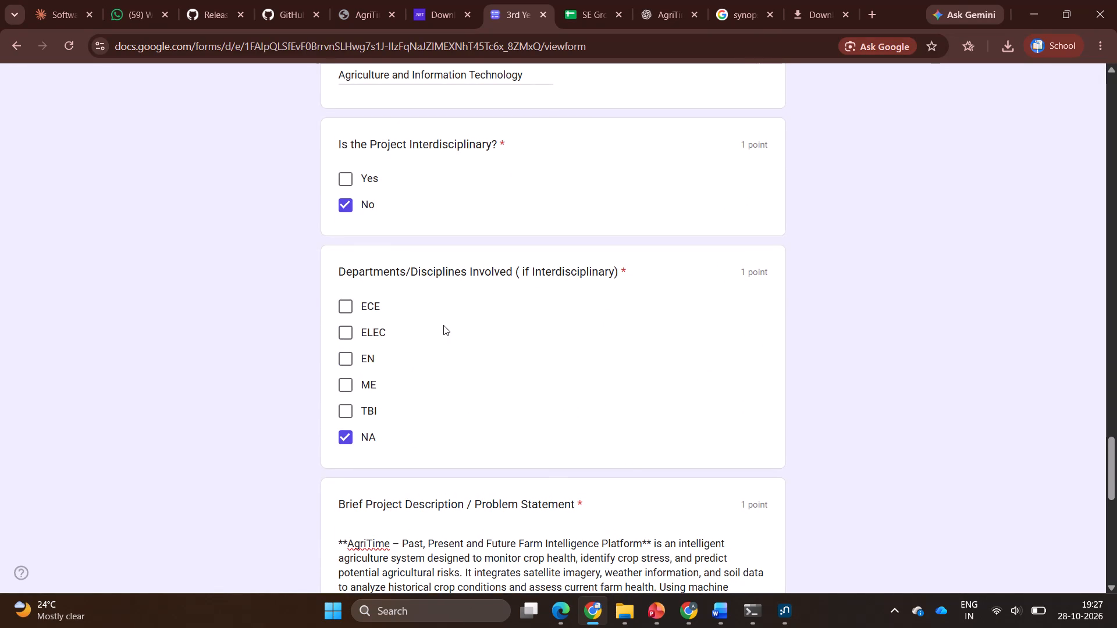
pyautogui.scroll(5, 443, 325)
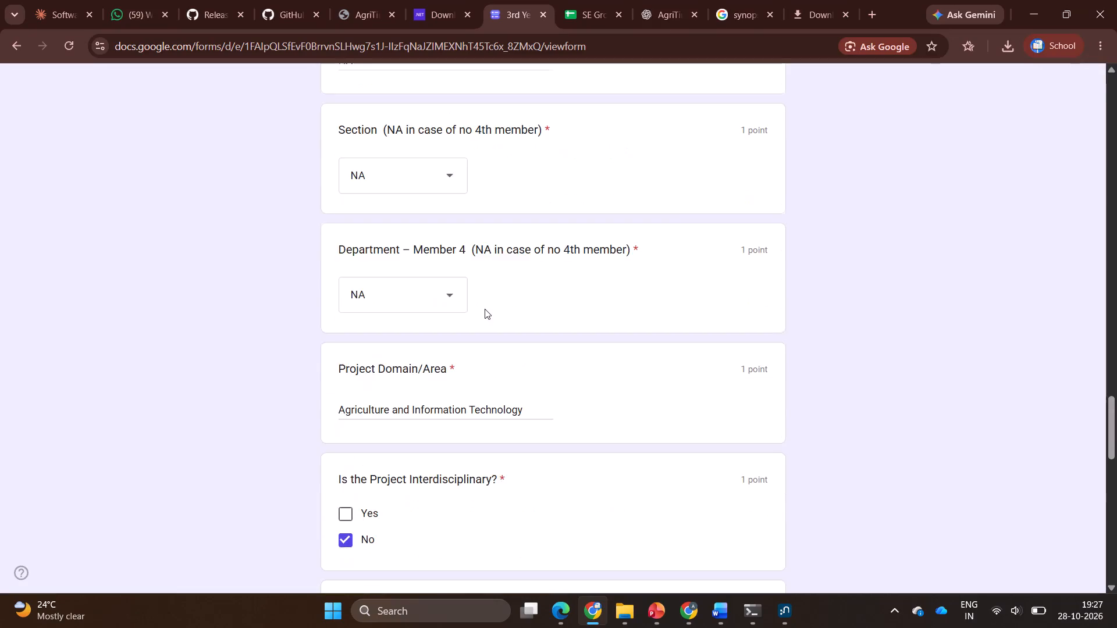
pyautogui.scroll(16, 485, 309)
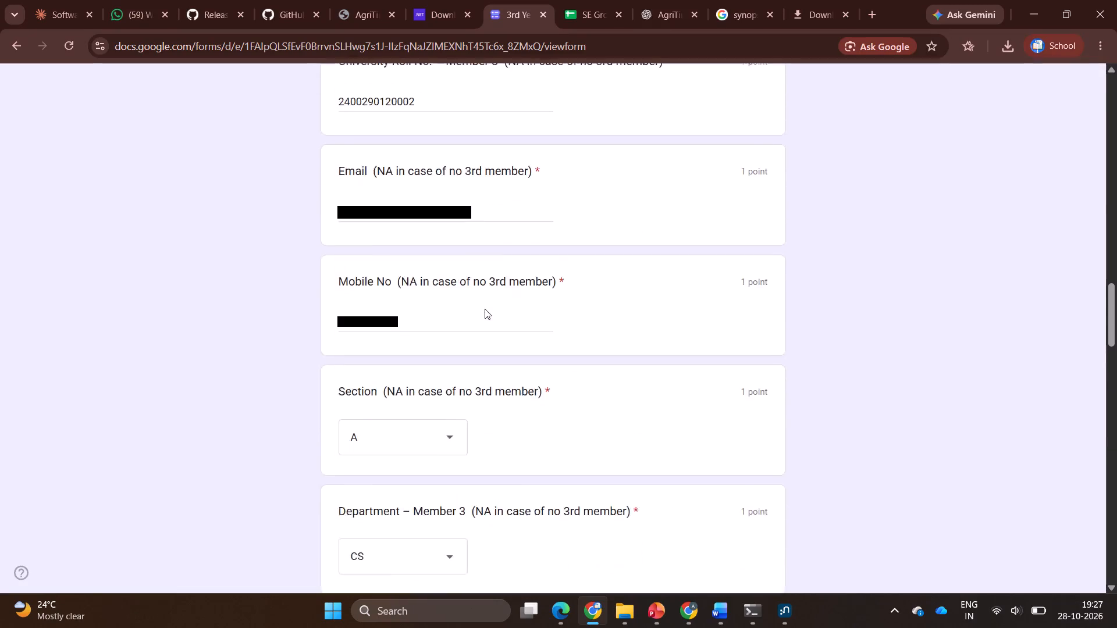
pyautogui.scroll(3, 485, 309)
pyautogui.scroll(-17, 485, 309)
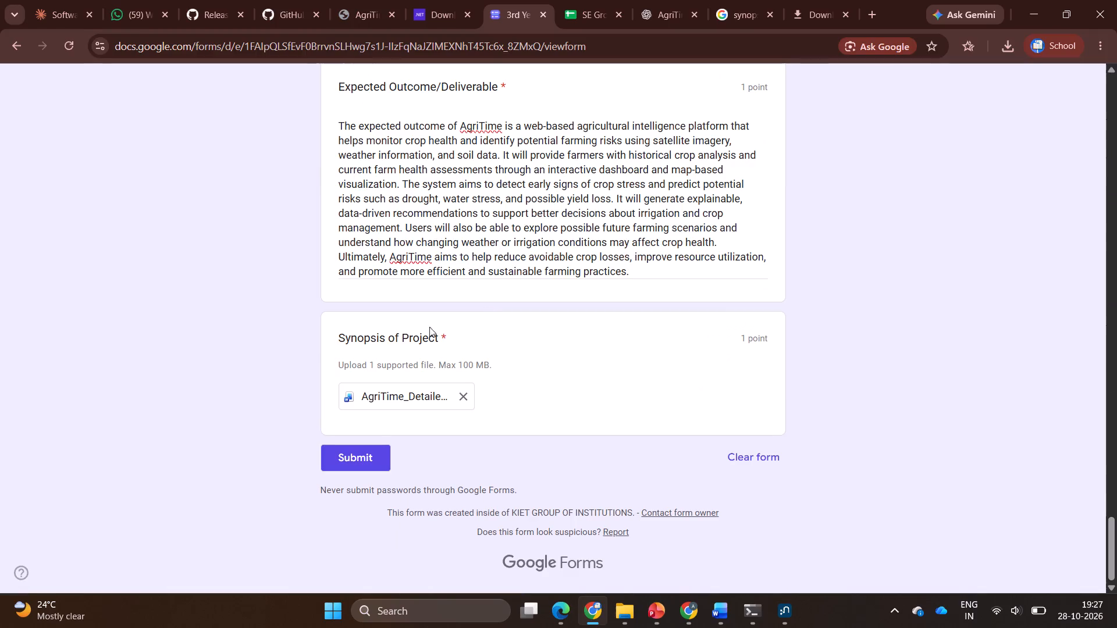
# Submit the completed 3rd Year Project Details form, submitting it again if the filled-in form reappears.
pyautogui.click(357, 454)
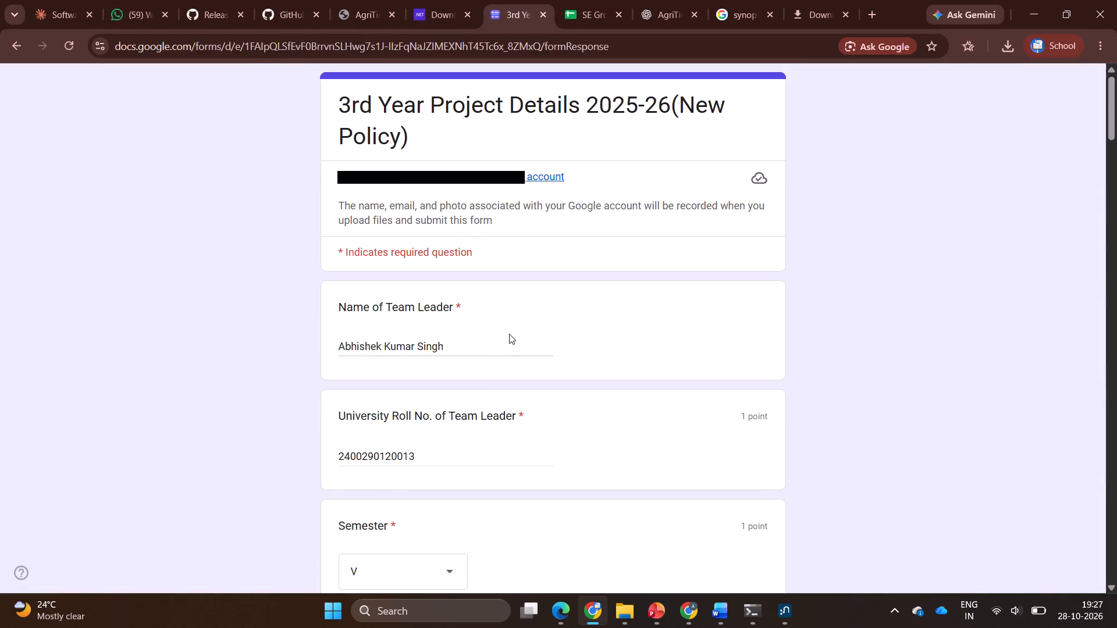
pyautogui.scroll(-8, 509, 334)
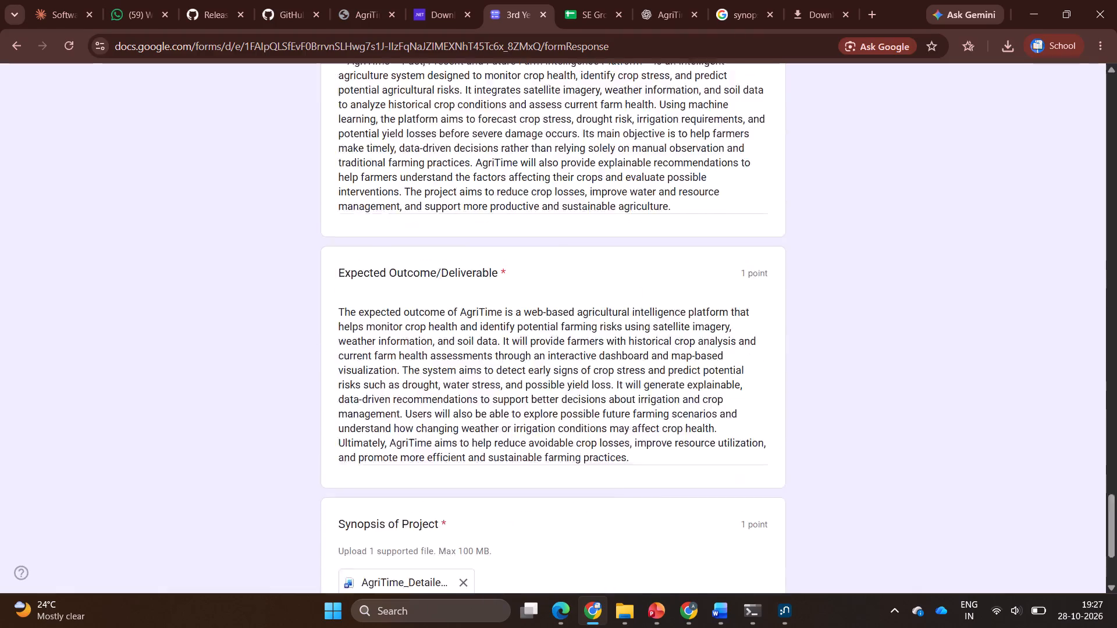
pyautogui.click(362, 468)
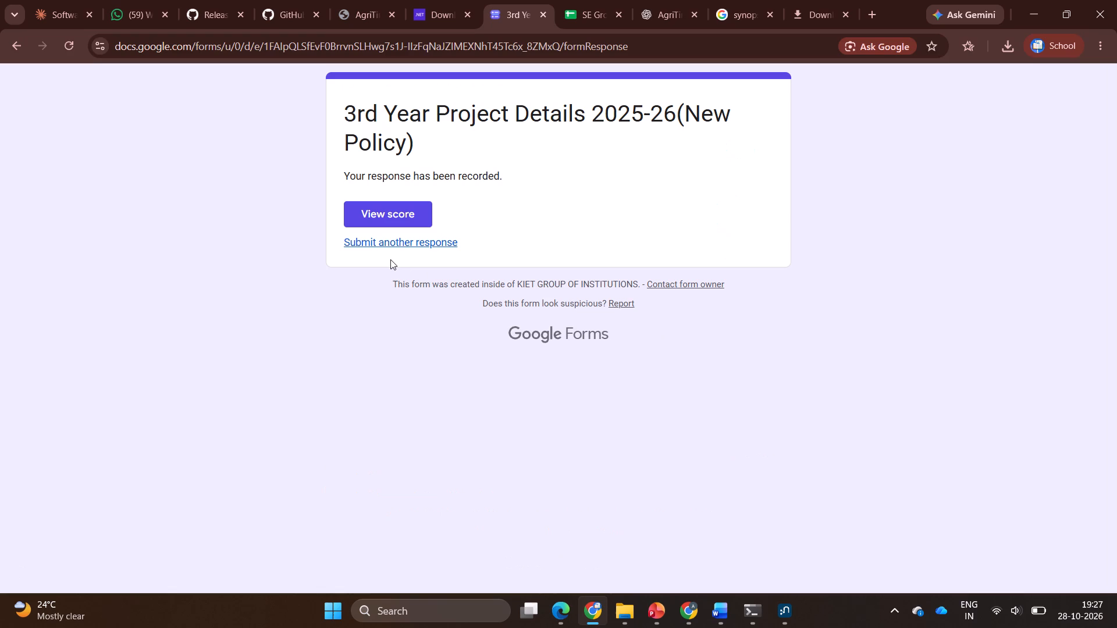
# View the score of the submitted form and examine the recorded team leader, supervisor and Member 2 answers.
pyautogui.click(400, 212)
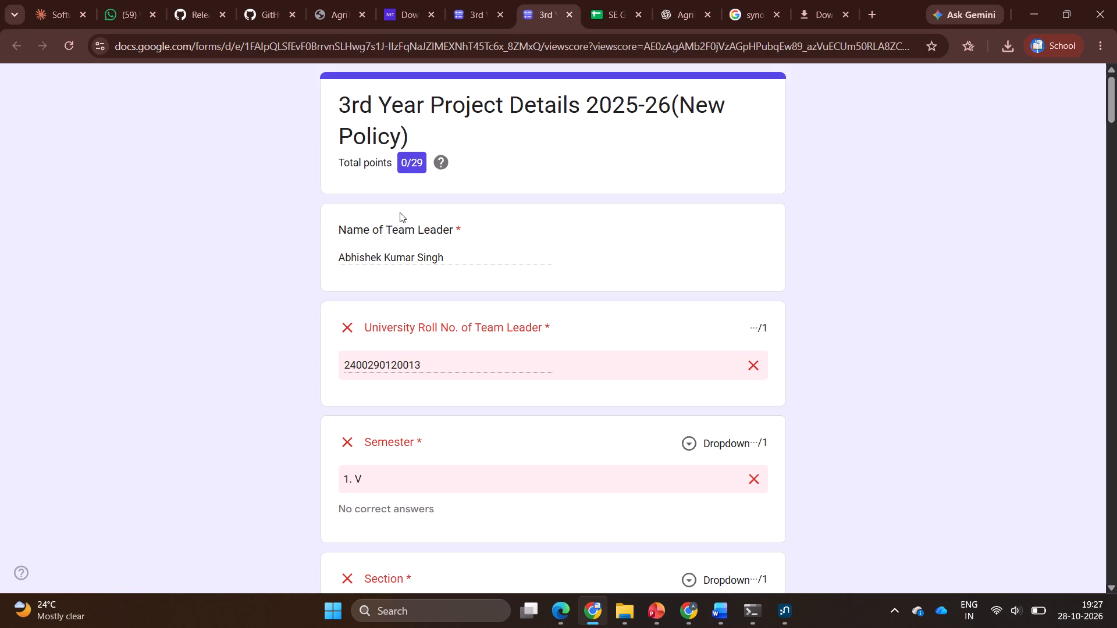
pyautogui.scroll(-1, 400, 212)
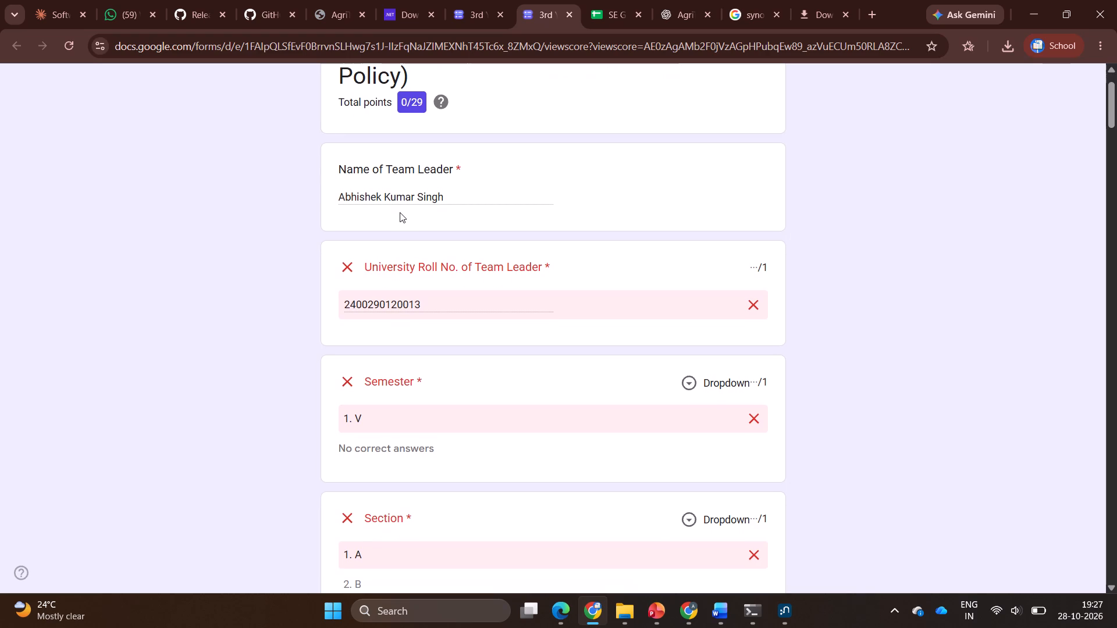
pyautogui.scroll(-1, 400, 212)
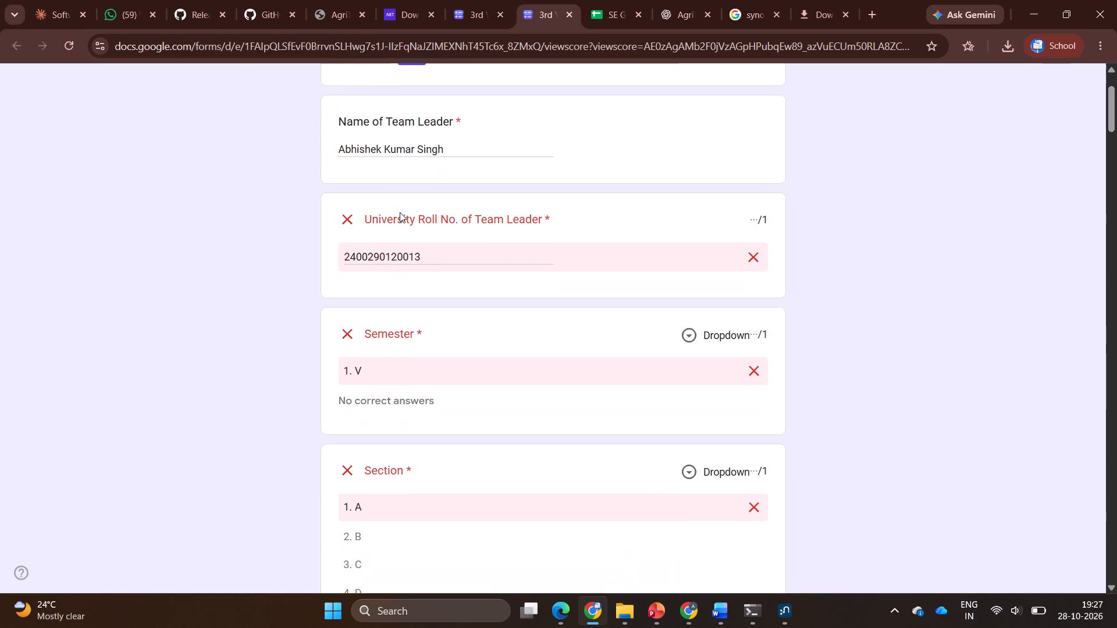
pyautogui.scroll(-1, 404, 309)
pyautogui.scroll(1, 404, 309)
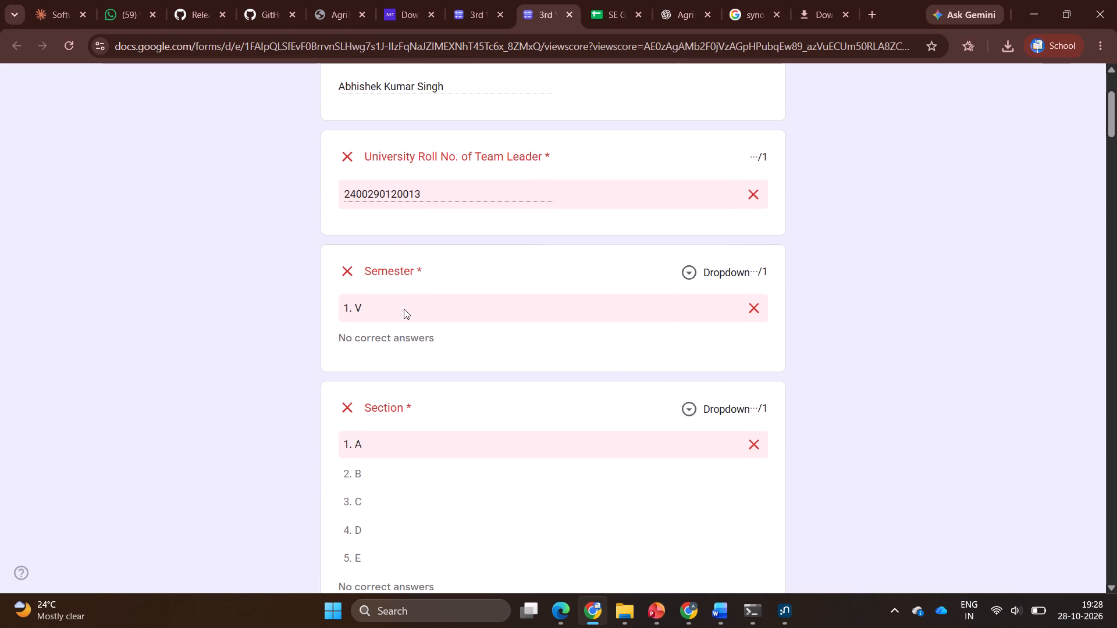
pyautogui.scroll(2, 404, 309)
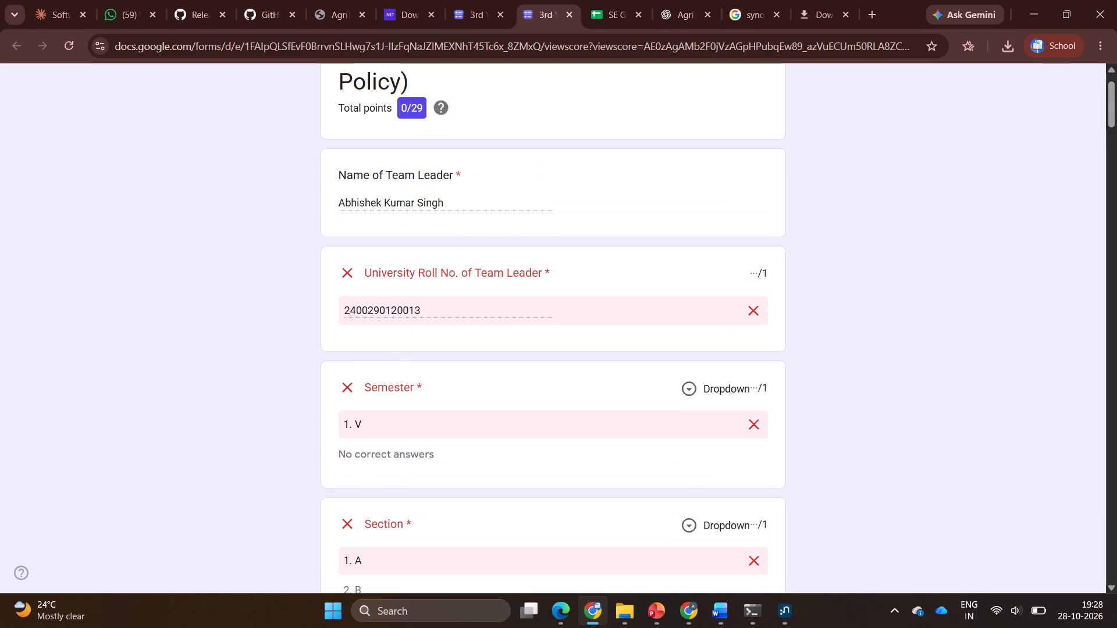
pyautogui.scroll(-2, 404, 309)
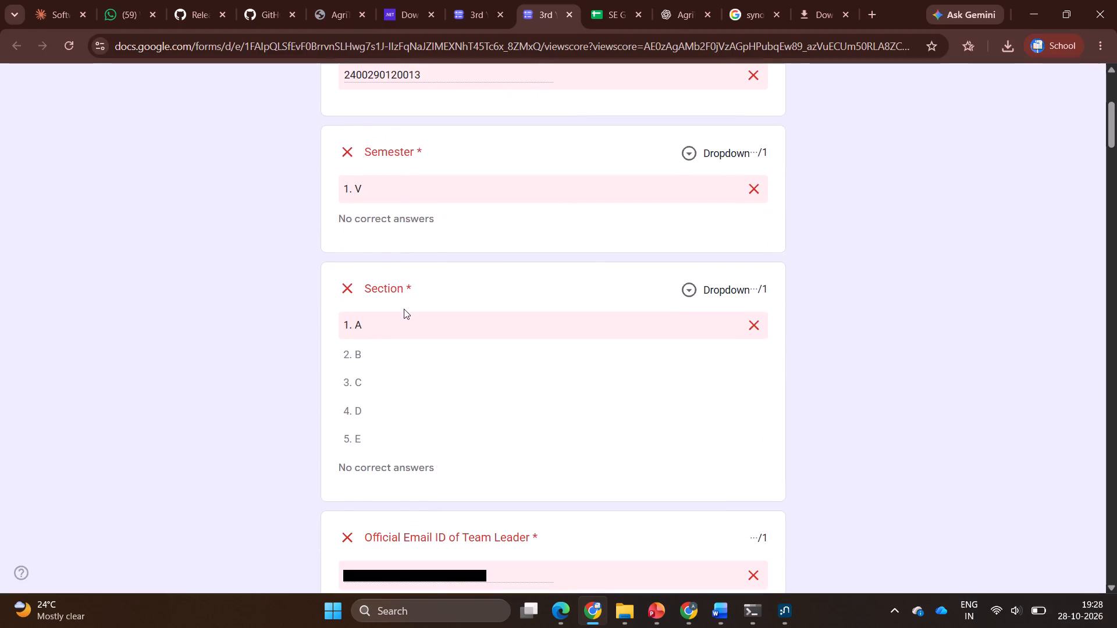
pyautogui.scroll(-2, 404, 309)
pyautogui.scroll(-1, 412, 369)
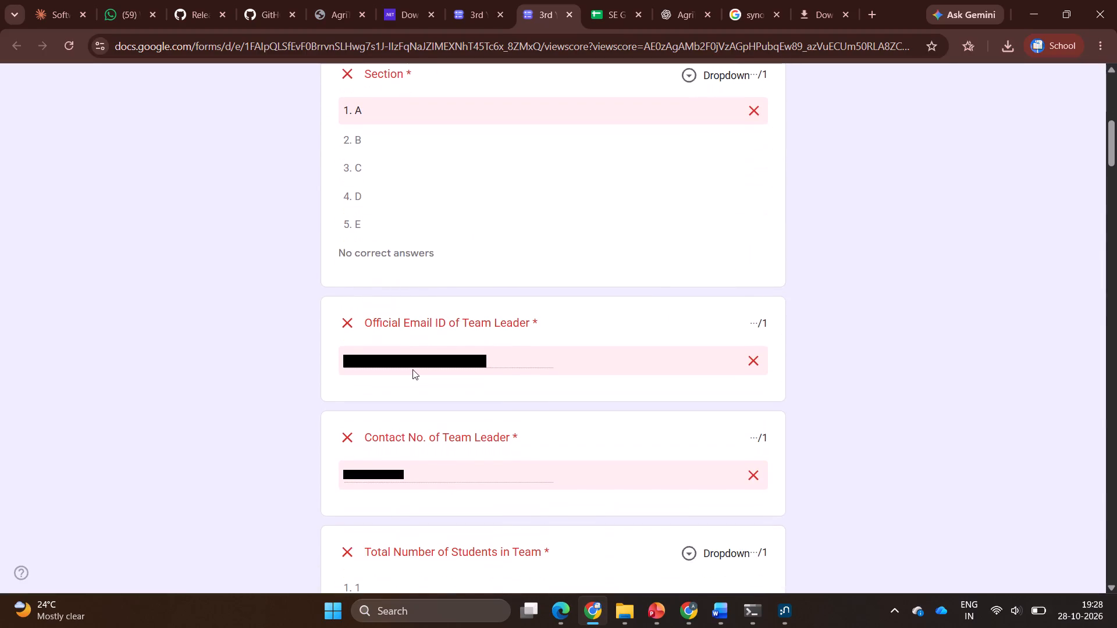
pyautogui.scroll(-1, 412, 369)
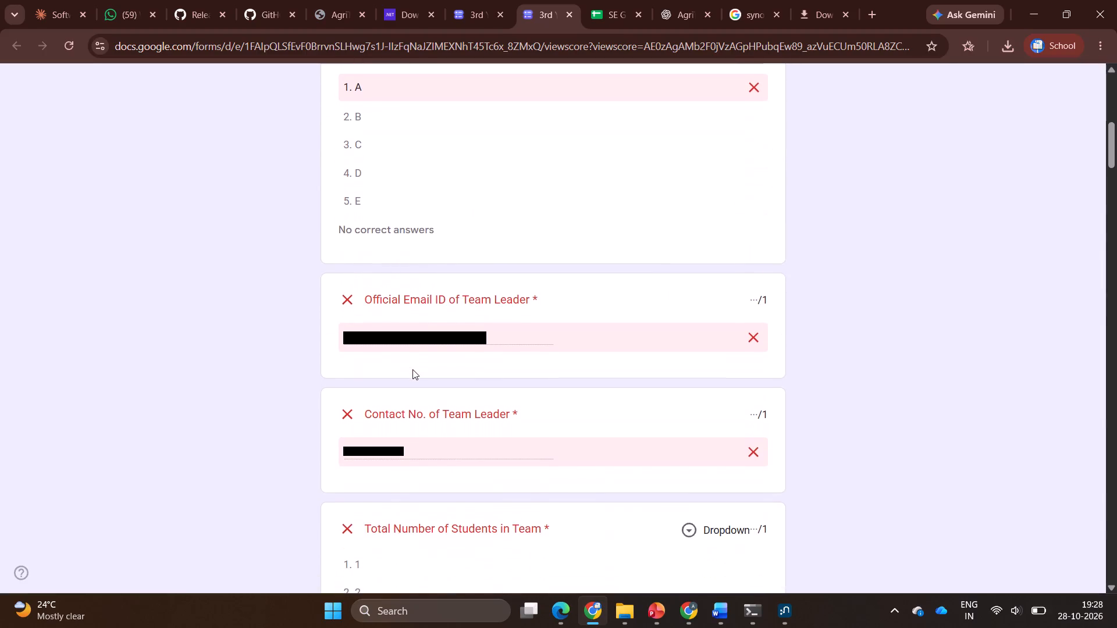
pyautogui.scroll(-2, 412, 369)
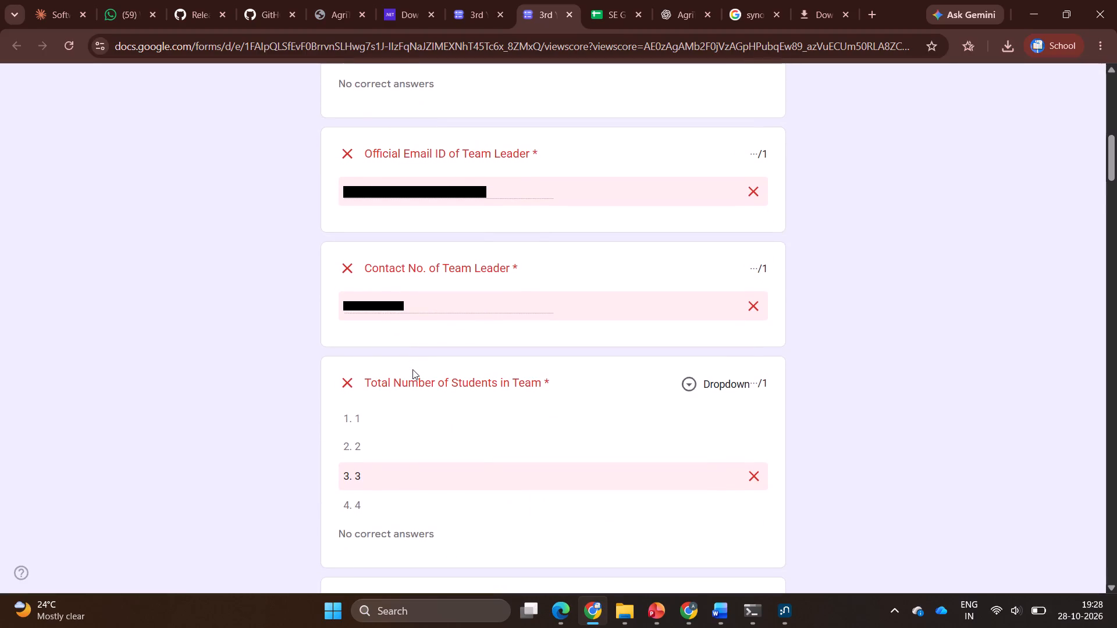
pyautogui.scroll(-3, 412, 369)
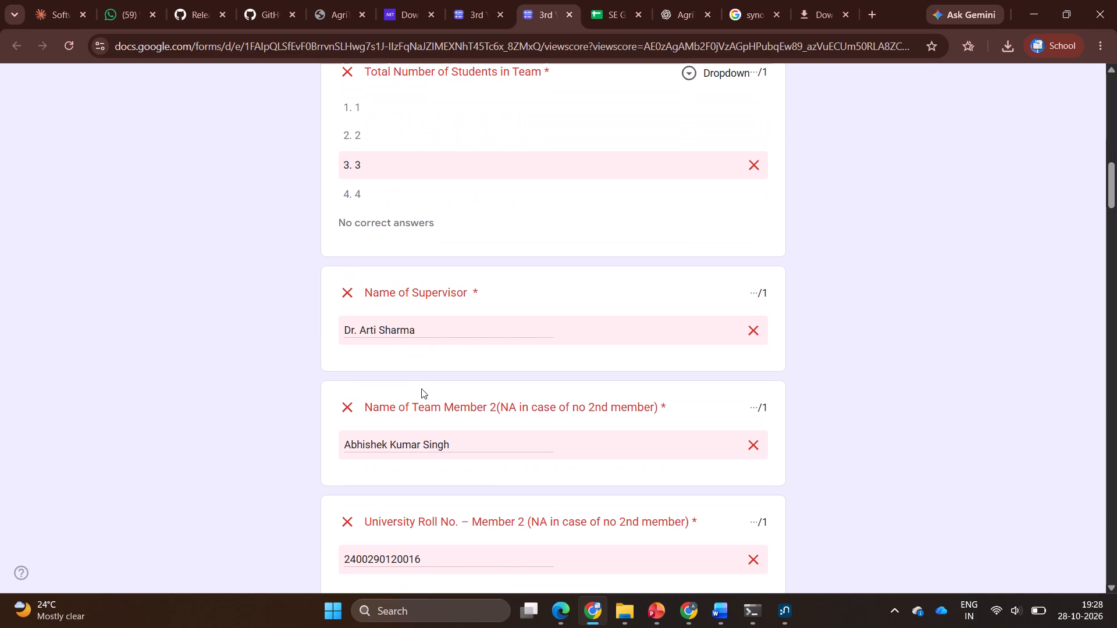
pyautogui.scroll(-2, 421, 388)
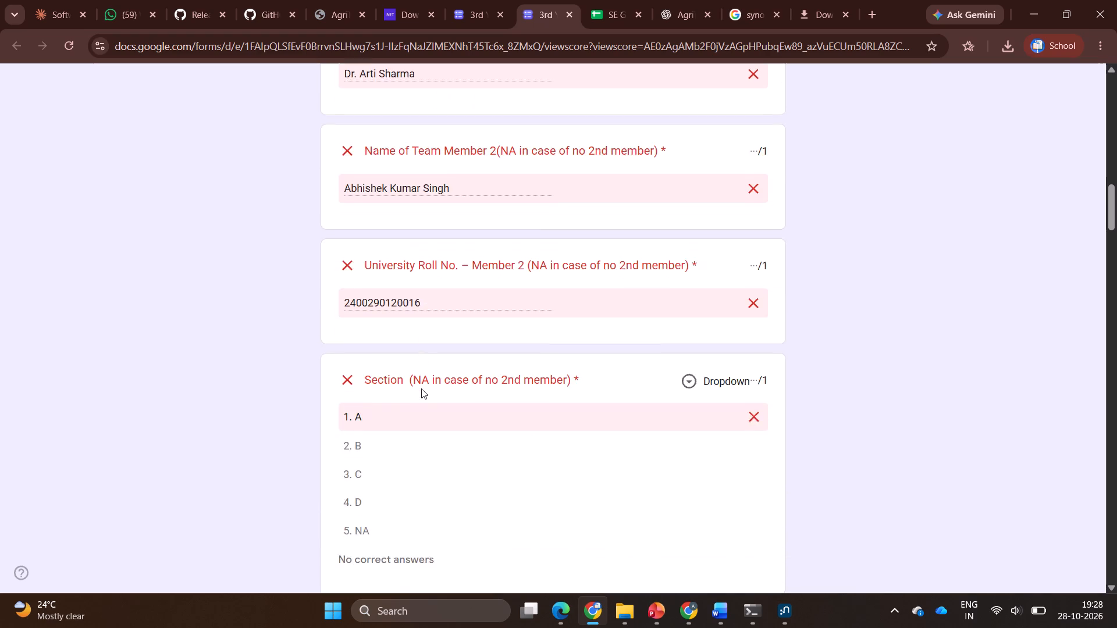
pyautogui.scroll(-2, 421, 388)
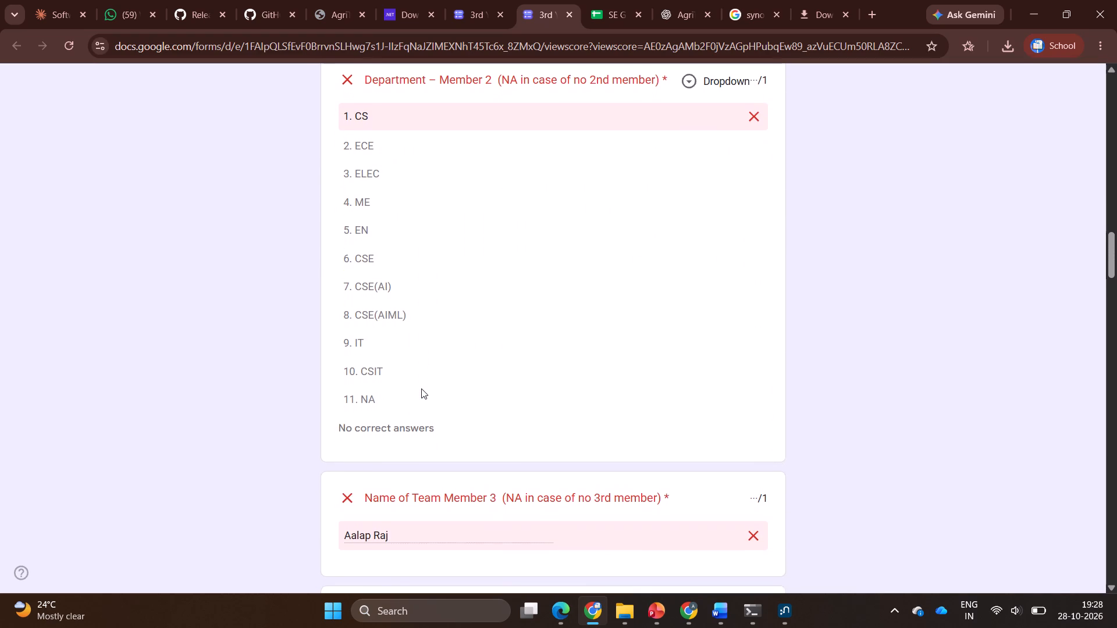
# Recheck the recorded answers from the team leader's name through the Member 2 department in the score view.
pyautogui.scroll(11, 421, 388)
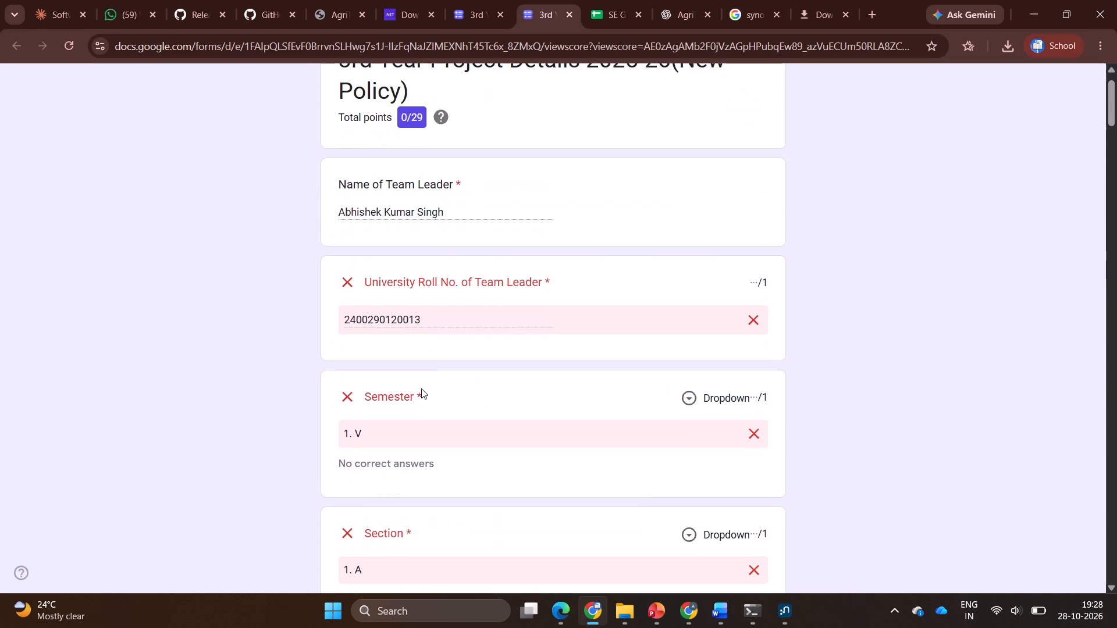
pyautogui.scroll(6, 421, 388)
pyautogui.scroll(-2, 421, 388)
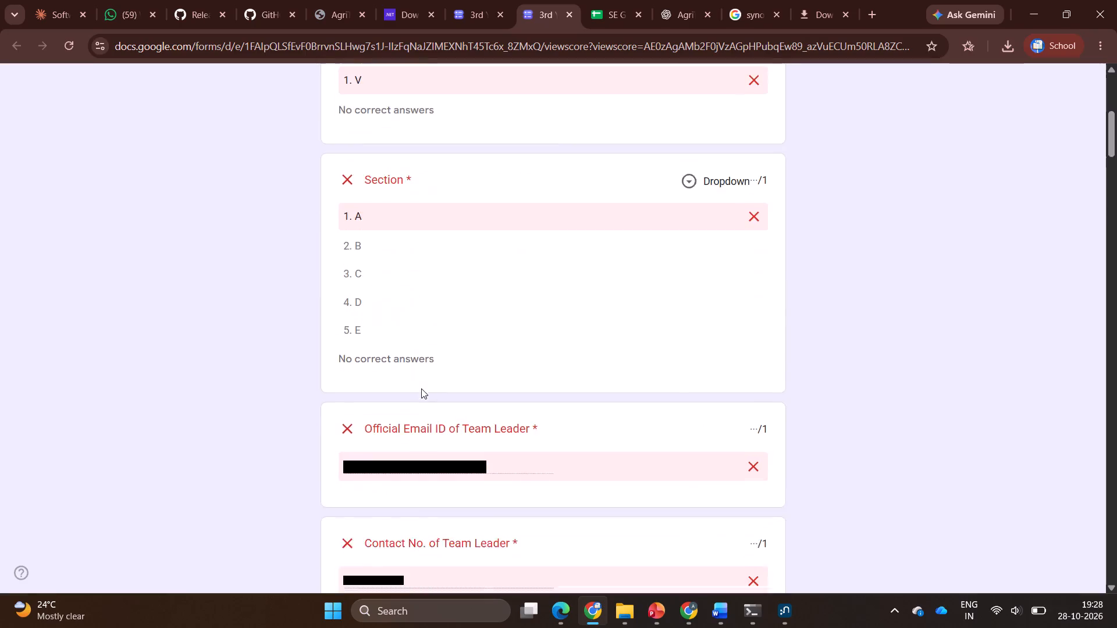
pyautogui.scroll(-2, 421, 388)
pyautogui.scroll(-1, 424, 259)
pyautogui.scroll(-1, 429, 327)
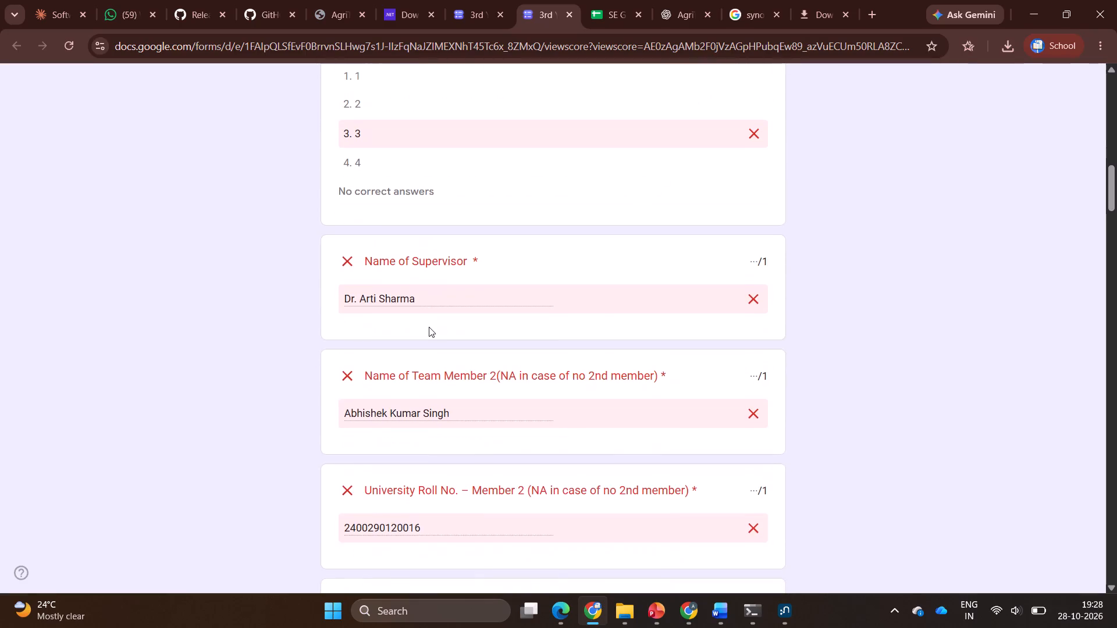
pyautogui.scroll(-3, 429, 327)
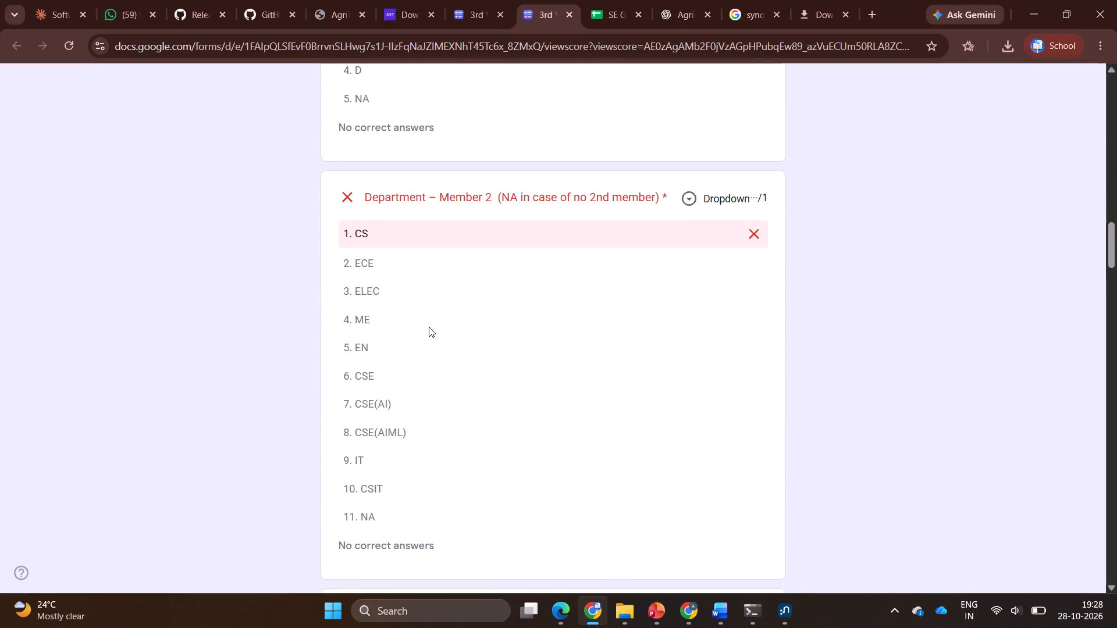
pyautogui.click(429, 327)
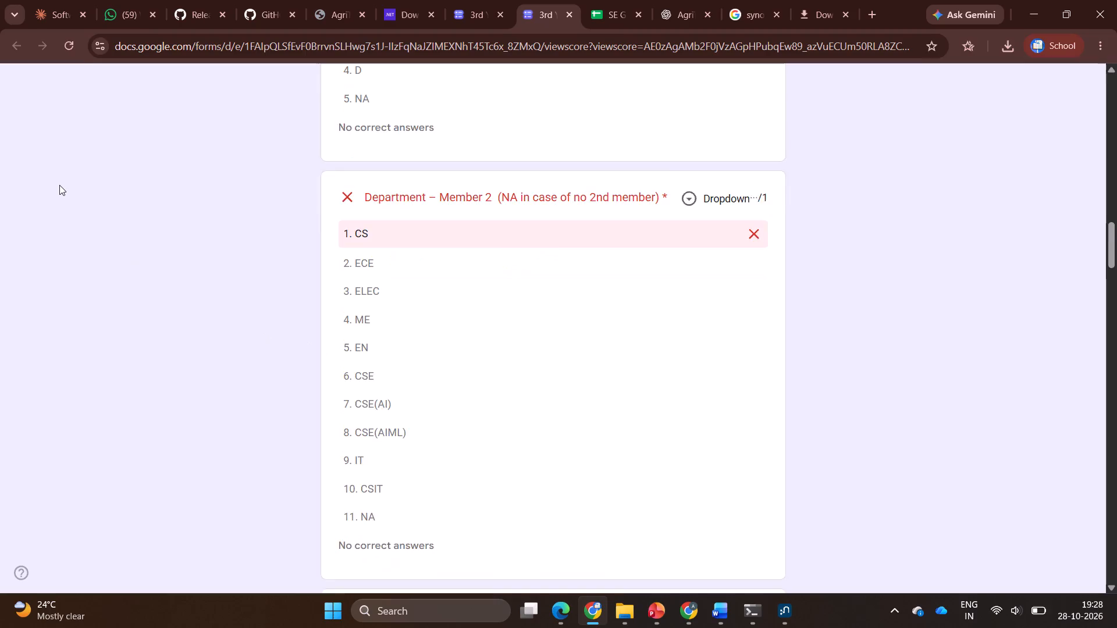
pyautogui.scroll(14, 59, 185)
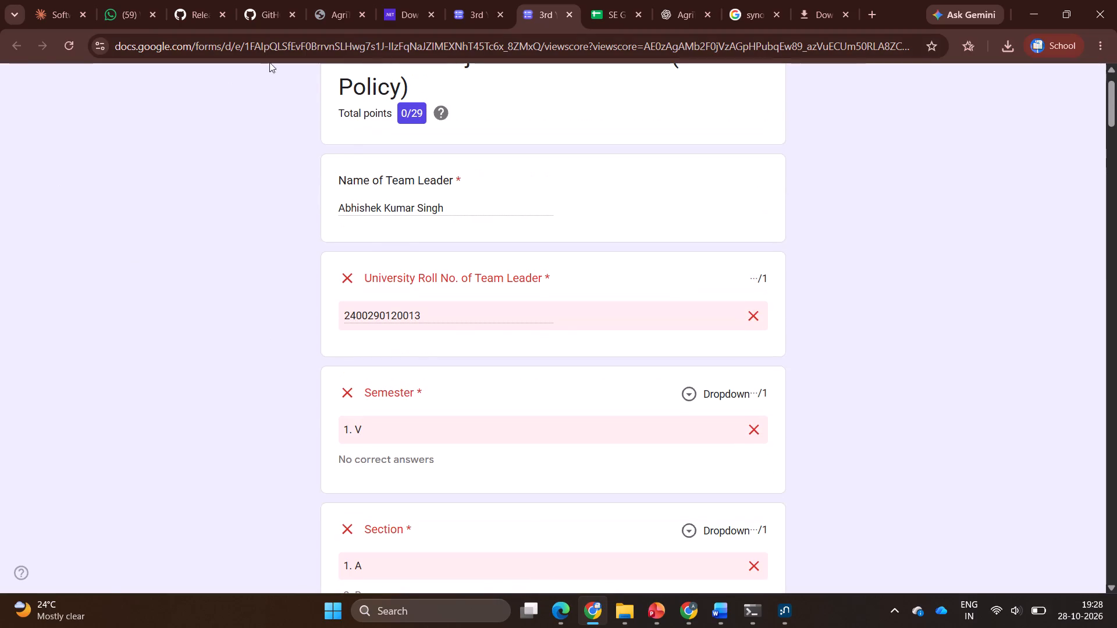
# Return to the submission confirmation page and start another response to the form.
pyautogui.click(480, 0)
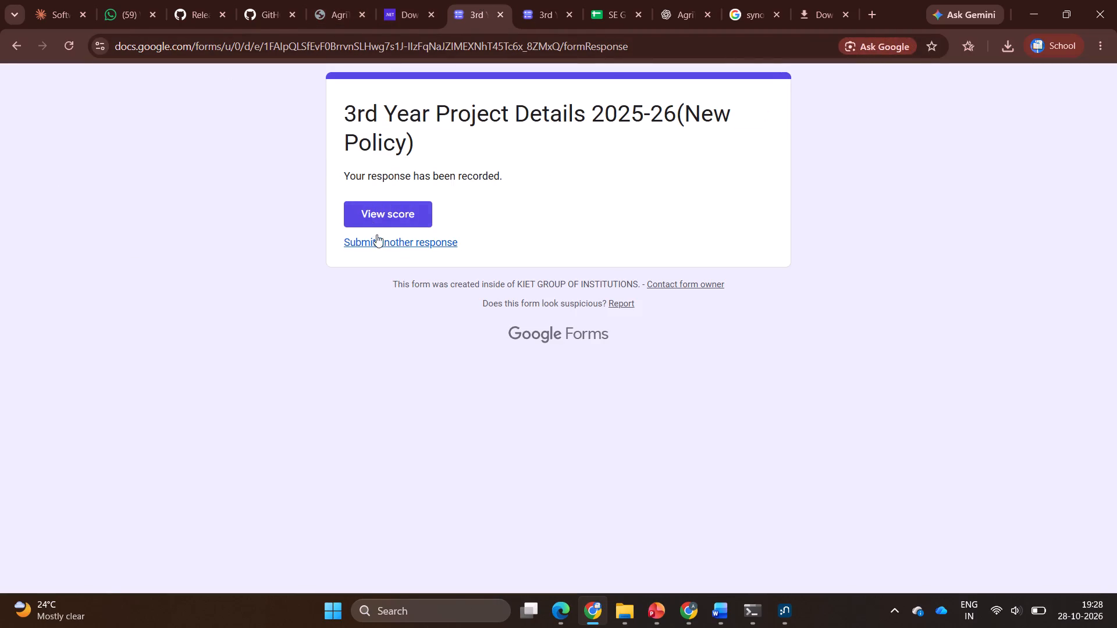
pyautogui.click(380, 244)
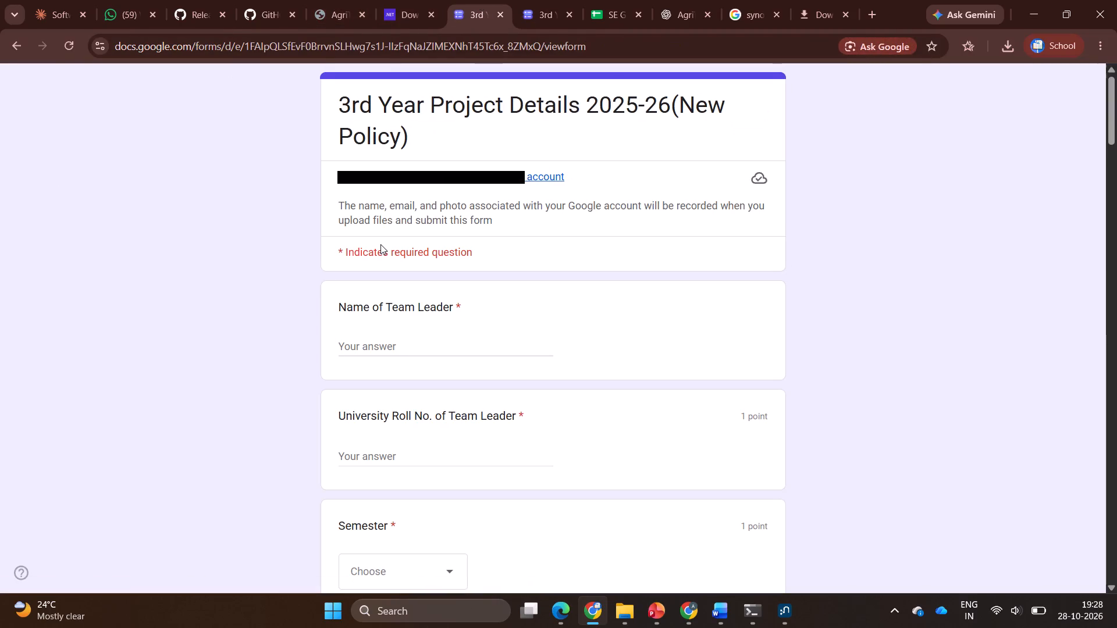
# Look through the blank form's questions and check the submitted response's score page for reference.
pyautogui.scroll(-1, 445, 309)
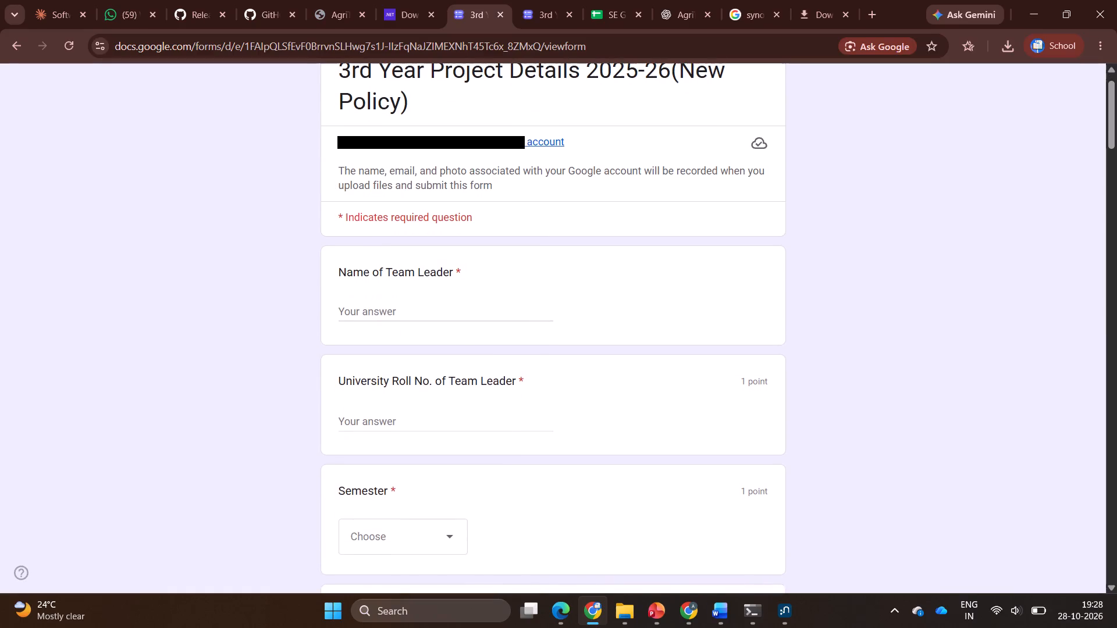
pyautogui.scroll(-12, 386, 315)
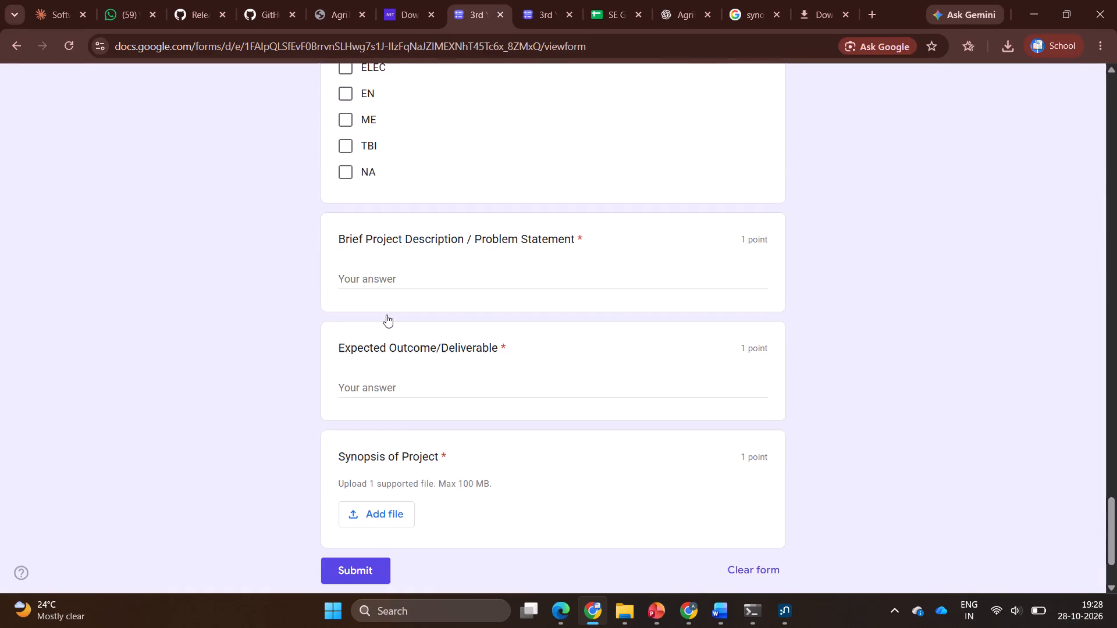
pyautogui.scroll(17, 386, 315)
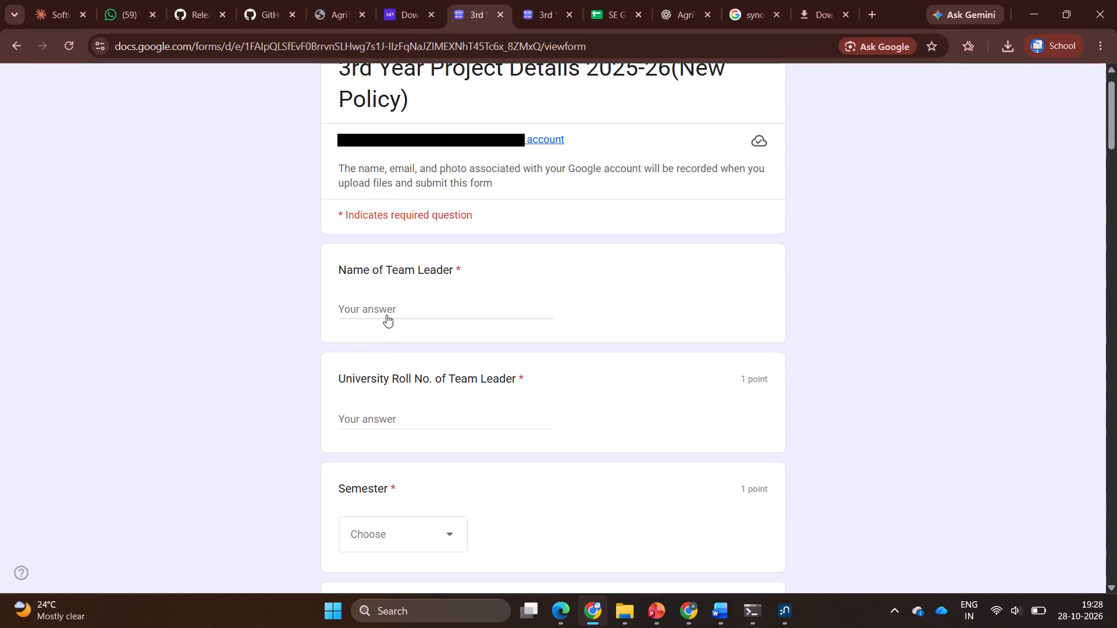
pyautogui.click(536, 15)
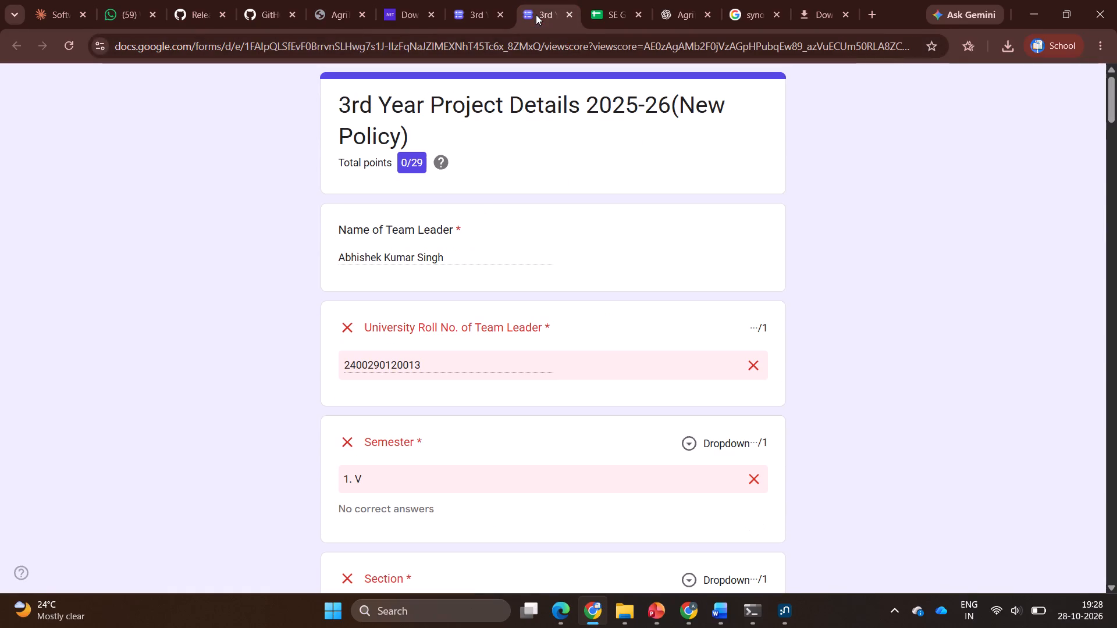
pyautogui.click(468, 8)
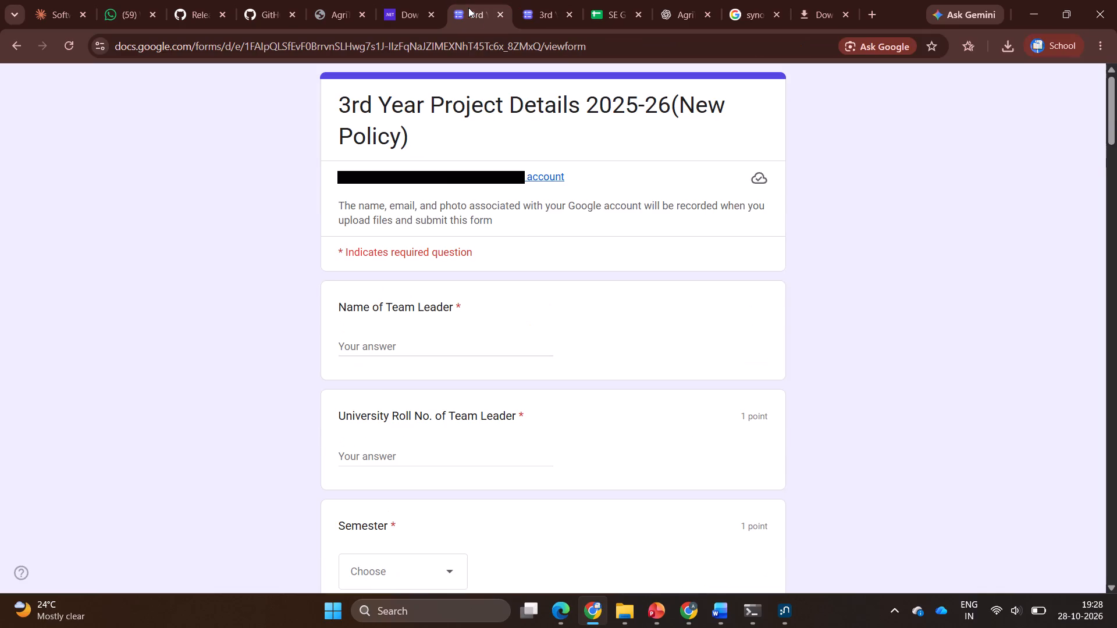
pyautogui.scroll(-13, 385, 304)
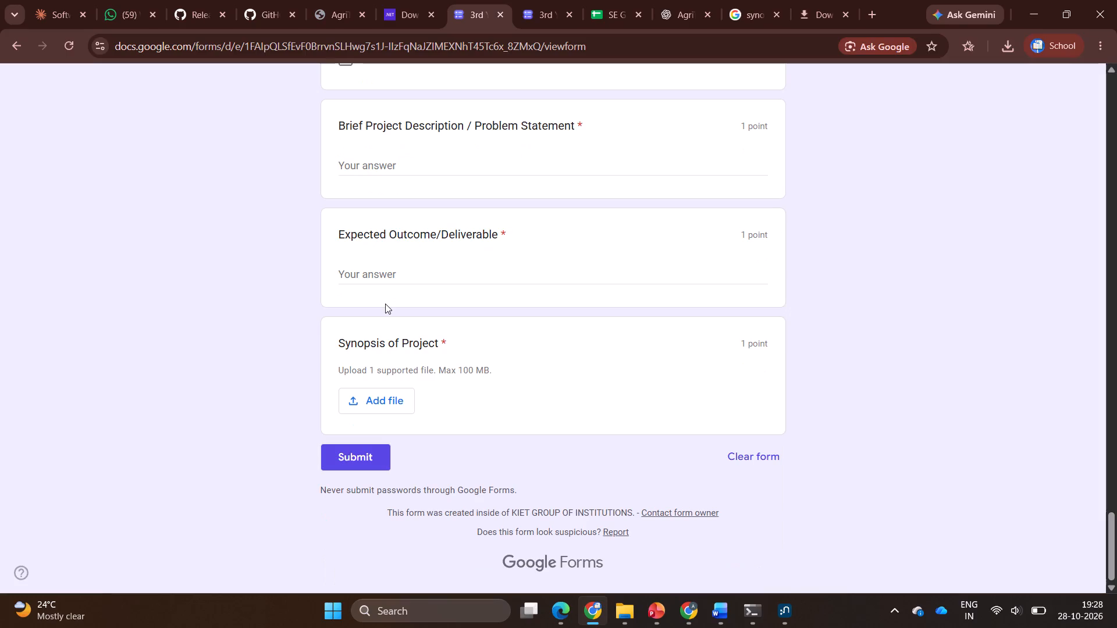
pyautogui.scroll(19, 385, 304)
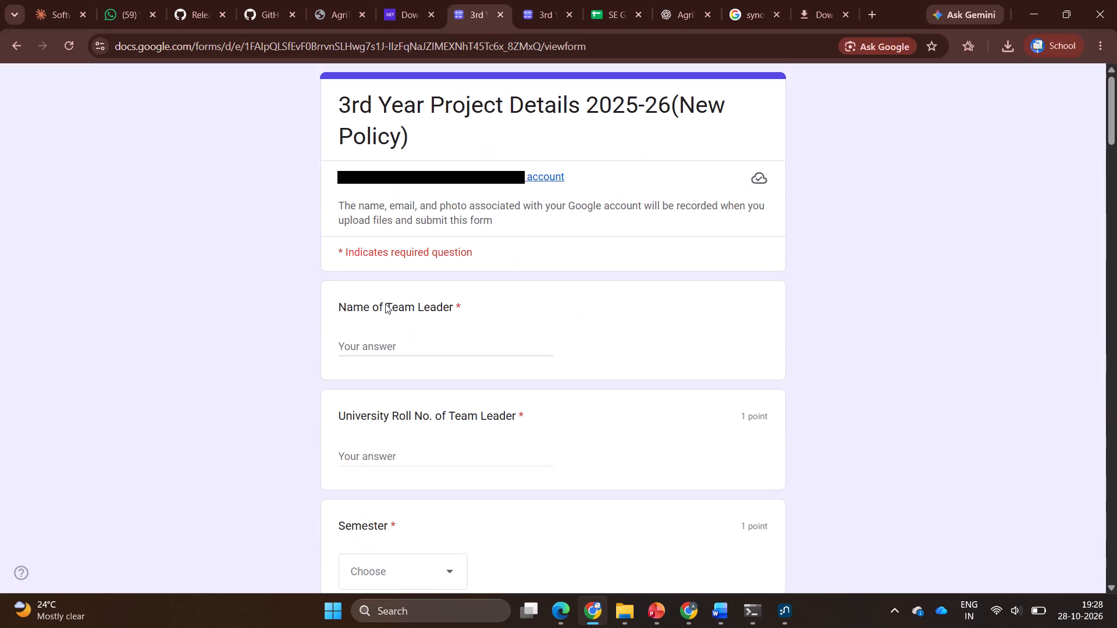
# Enter the new team leader's name and university roll number in the first two required questions.
pyautogui.click(367, 341)
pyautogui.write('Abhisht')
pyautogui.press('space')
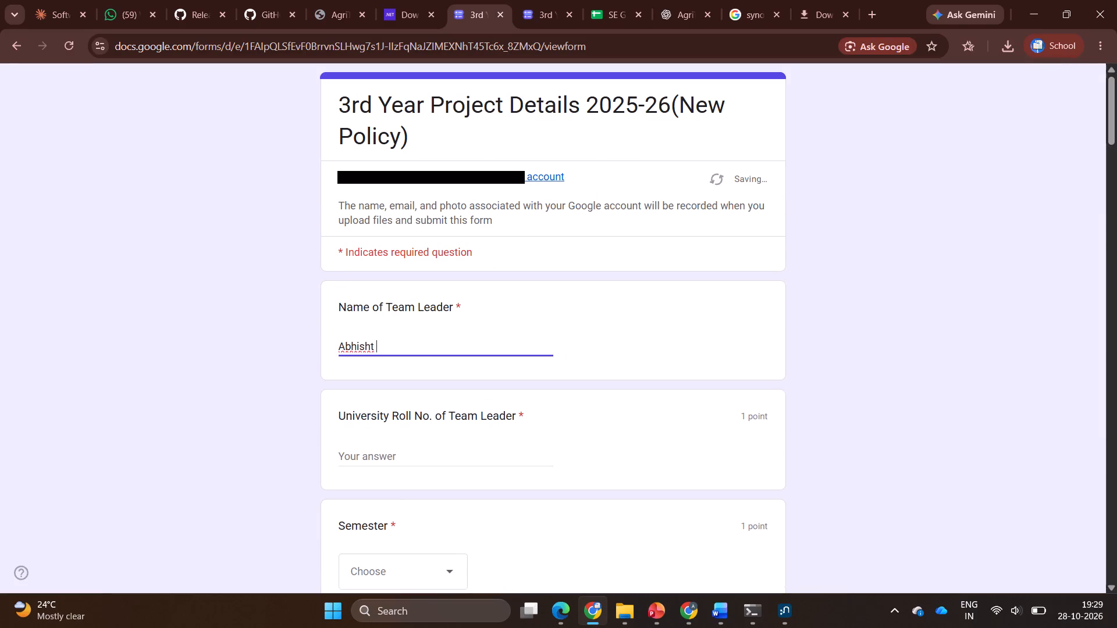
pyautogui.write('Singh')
pyautogui.scroll(-1, 367, 341)
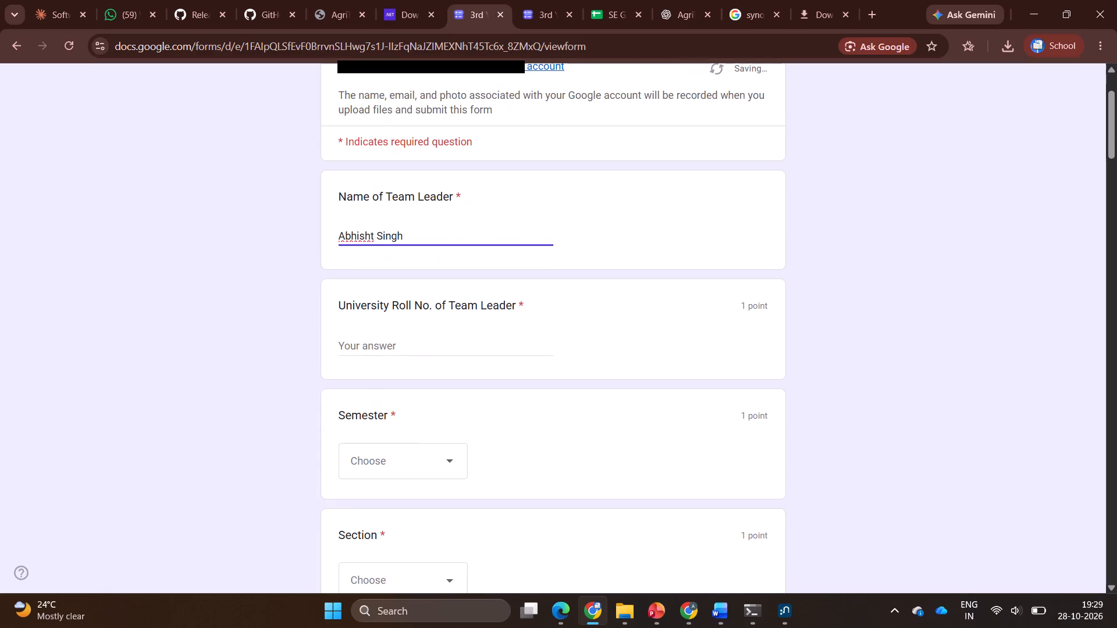
pyautogui.click(361, 344)
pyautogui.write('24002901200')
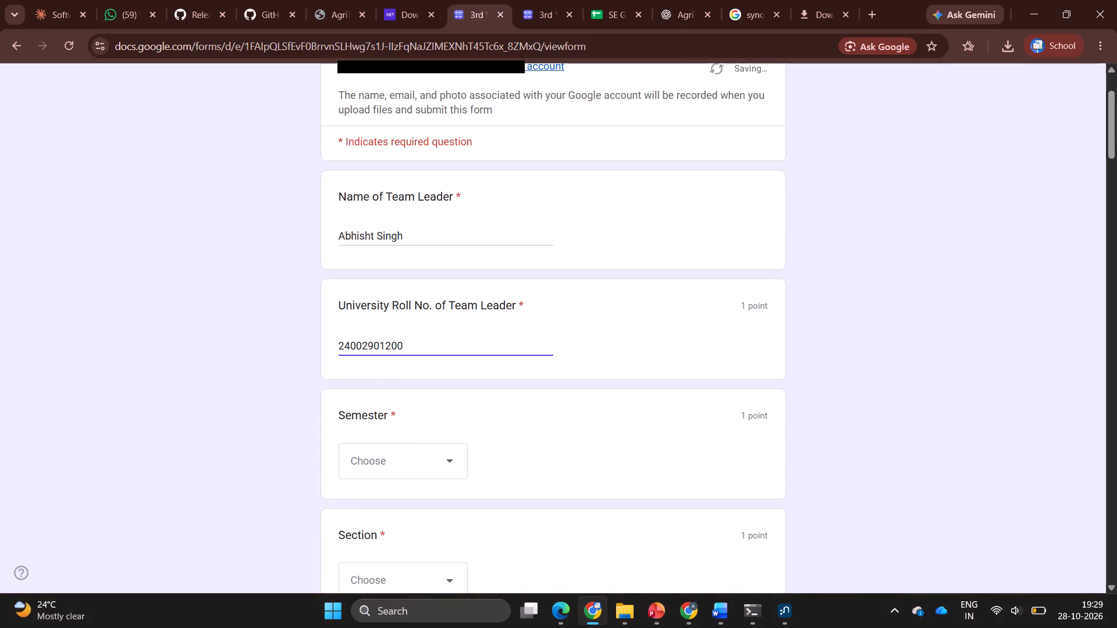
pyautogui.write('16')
# Set the team leader's Semester to V and Section to A.
pyautogui.scroll(-1, 361, 344)
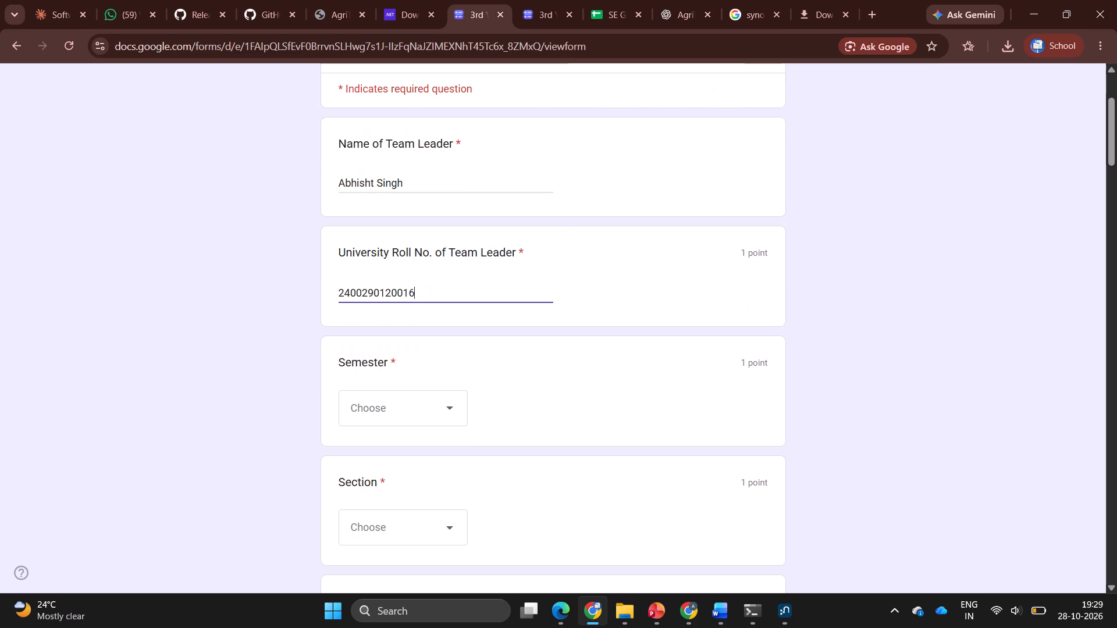
pyautogui.scroll(-1, 373, 395)
pyautogui.click(383, 391)
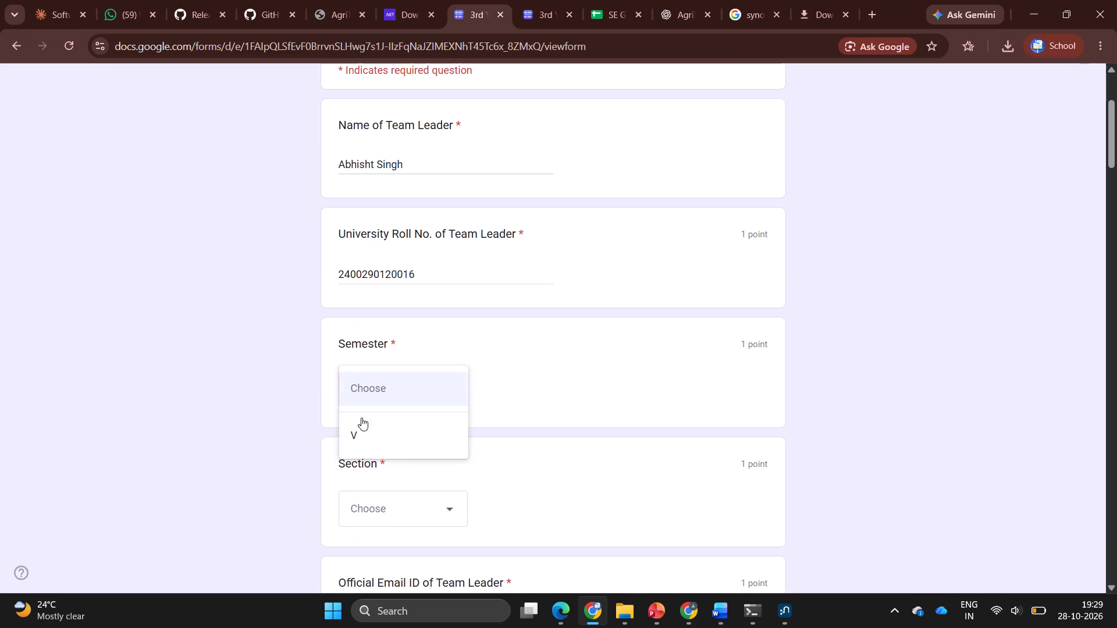
pyautogui.click(359, 432)
pyautogui.scroll(-1, 359, 432)
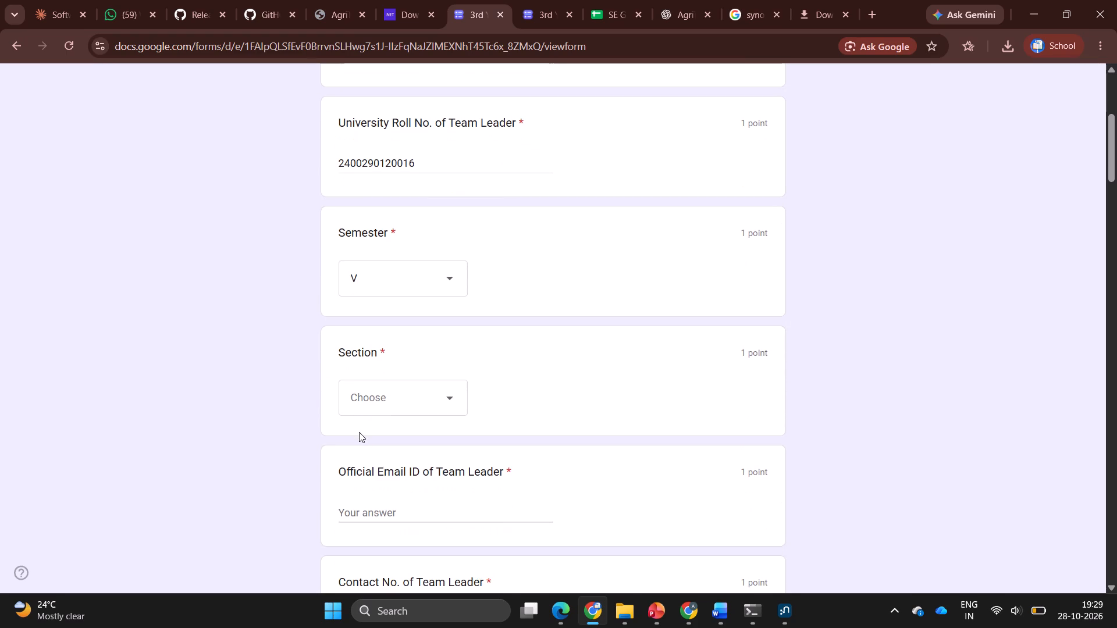
pyautogui.scroll(-1, 359, 432)
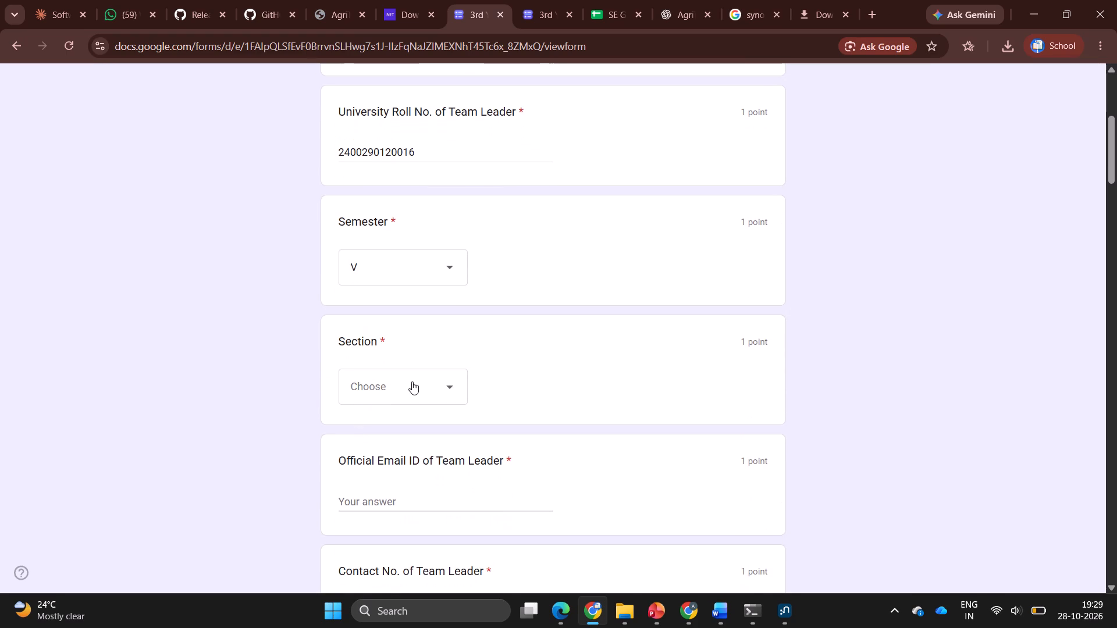
pyautogui.click(415, 381)
pyautogui.click(373, 415)
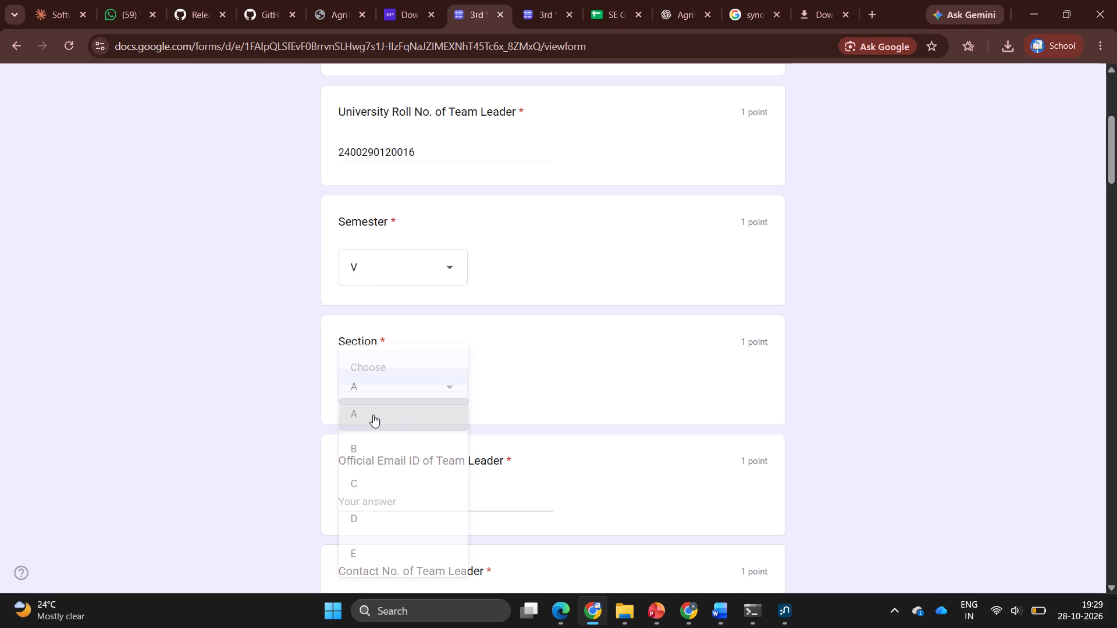
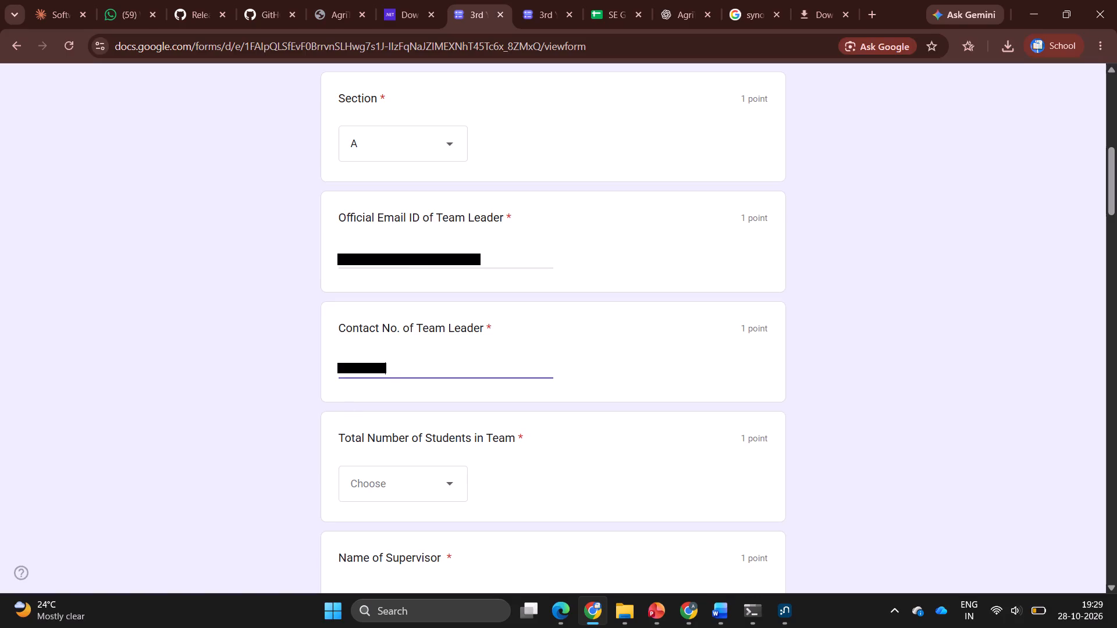
# Finish entering the team leader's contact number.
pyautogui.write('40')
# Set the total number of students in the team to 3 and fill in the supervisor's name.
pyautogui.scroll(-1, 346, 406)
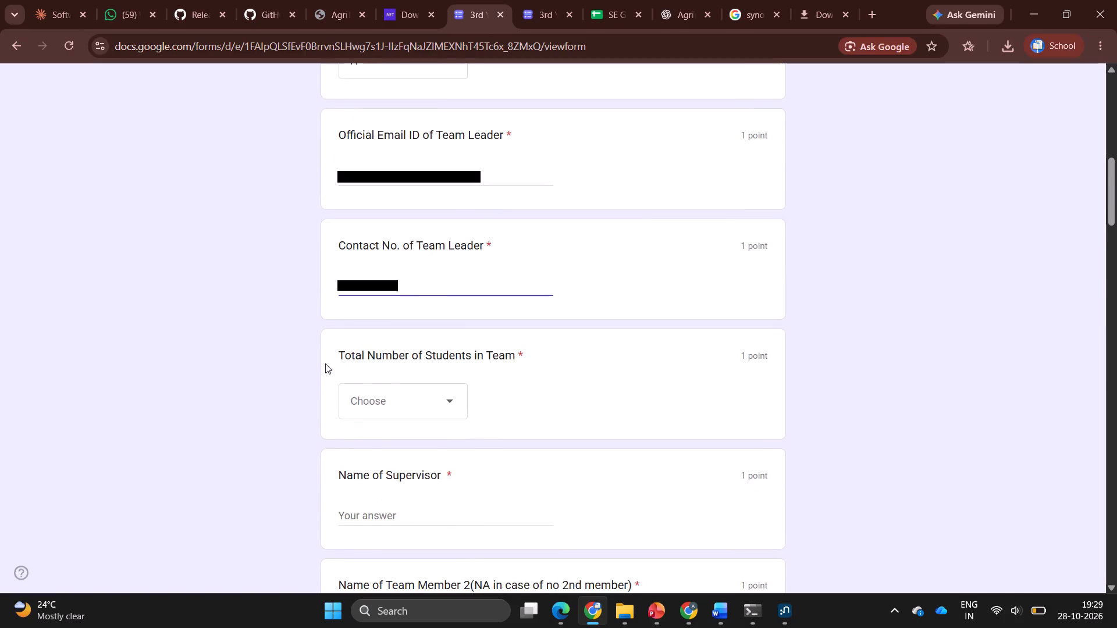
pyautogui.click(375, 399)
pyautogui.click(359, 524)
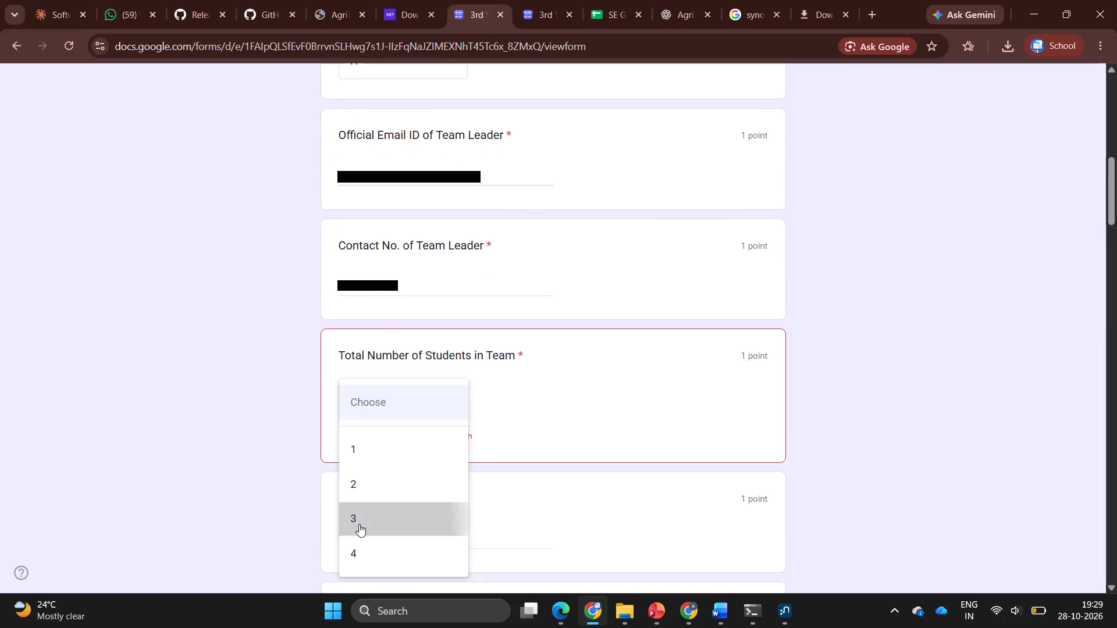
pyautogui.scroll(-2, 359, 524)
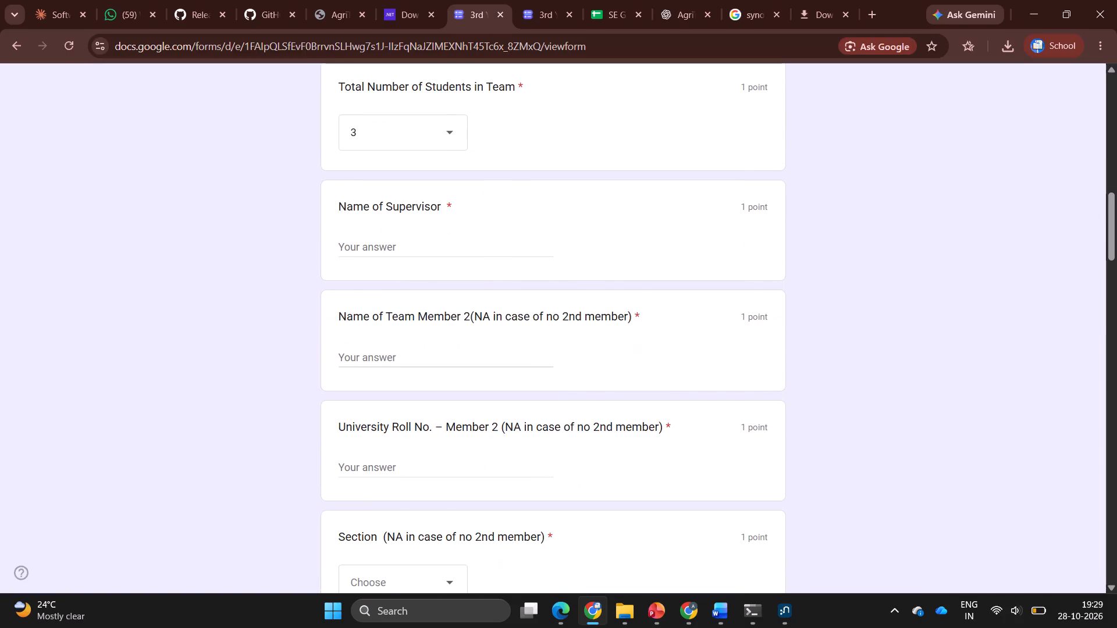
pyautogui.click(353, 245)
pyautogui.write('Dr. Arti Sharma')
# Enter the second team member's name in the Name of Team Member 2 question.
pyautogui.scroll(-1, 353, 245)
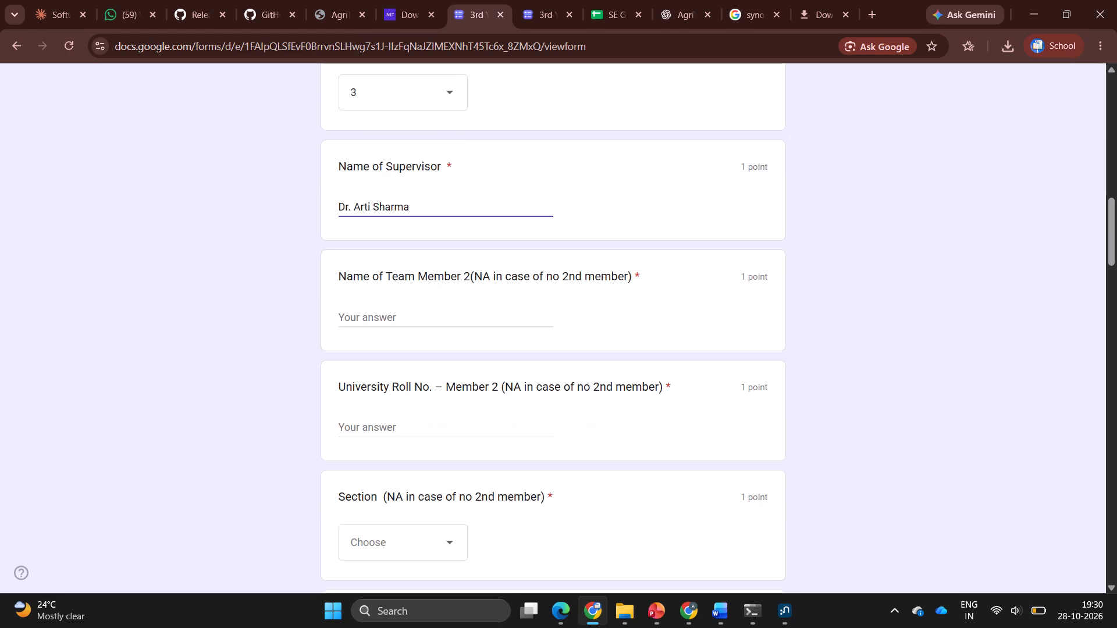
pyautogui.scroll(-1, 353, 245)
pyautogui.click(361, 310)
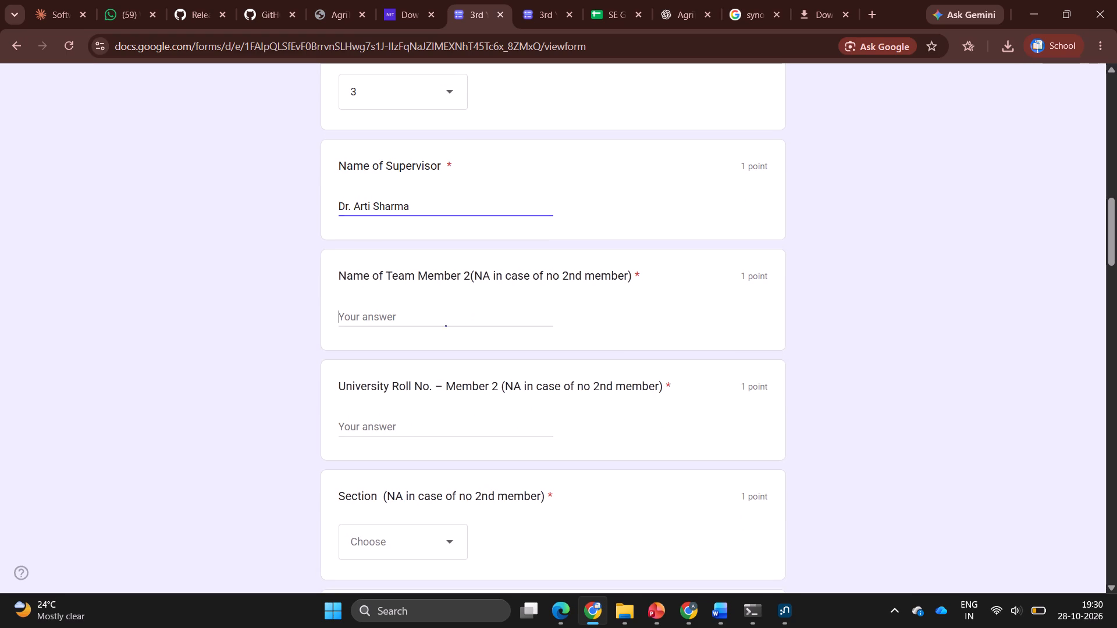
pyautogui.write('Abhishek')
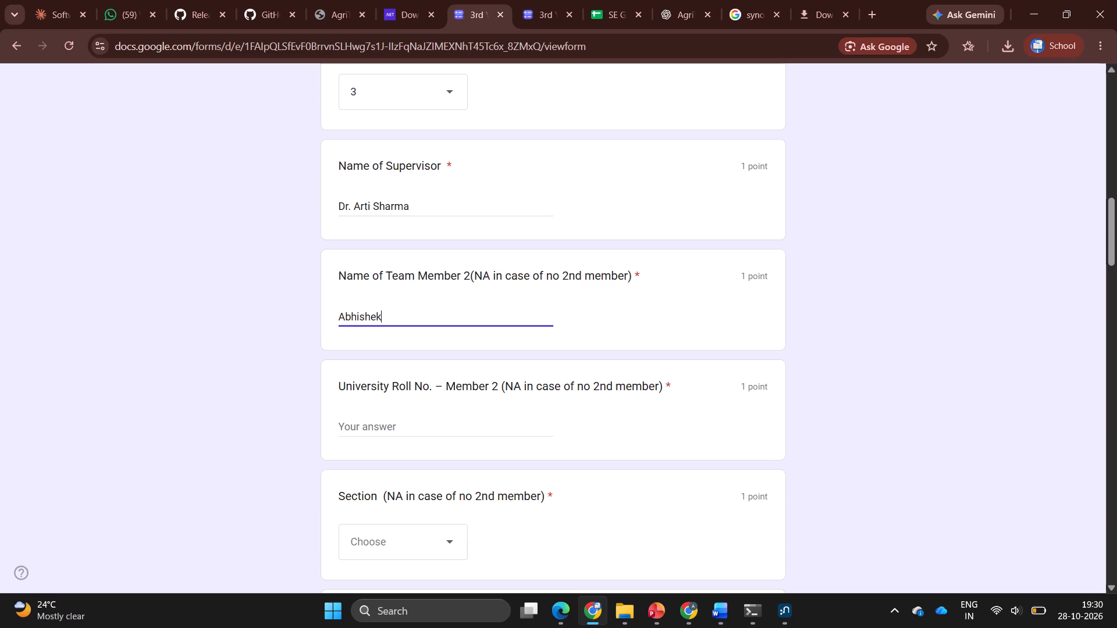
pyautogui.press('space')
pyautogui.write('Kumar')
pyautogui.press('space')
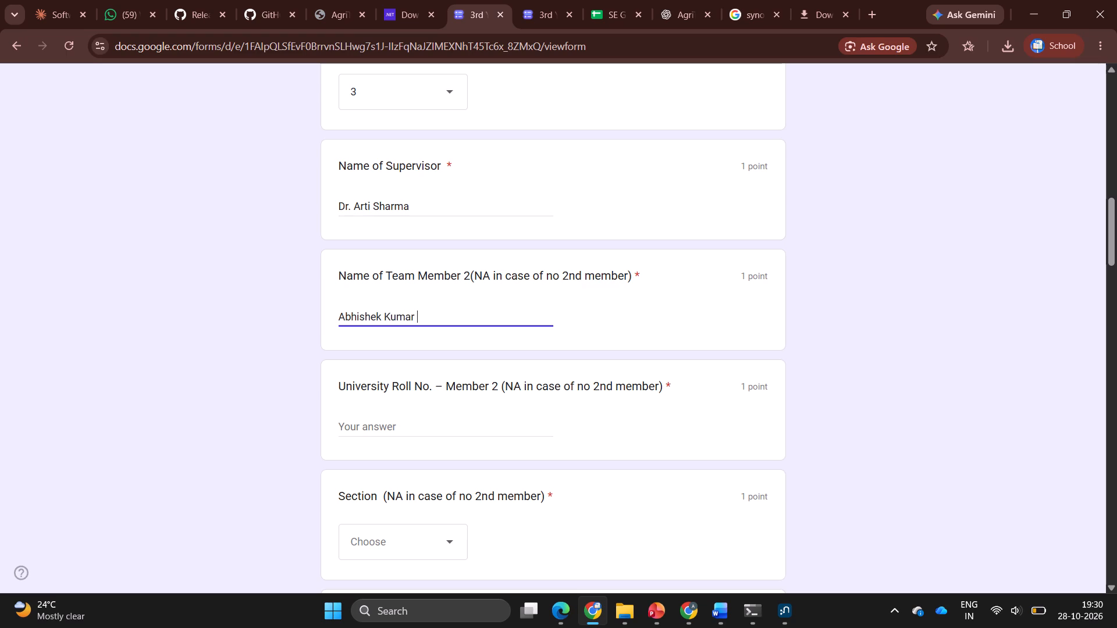
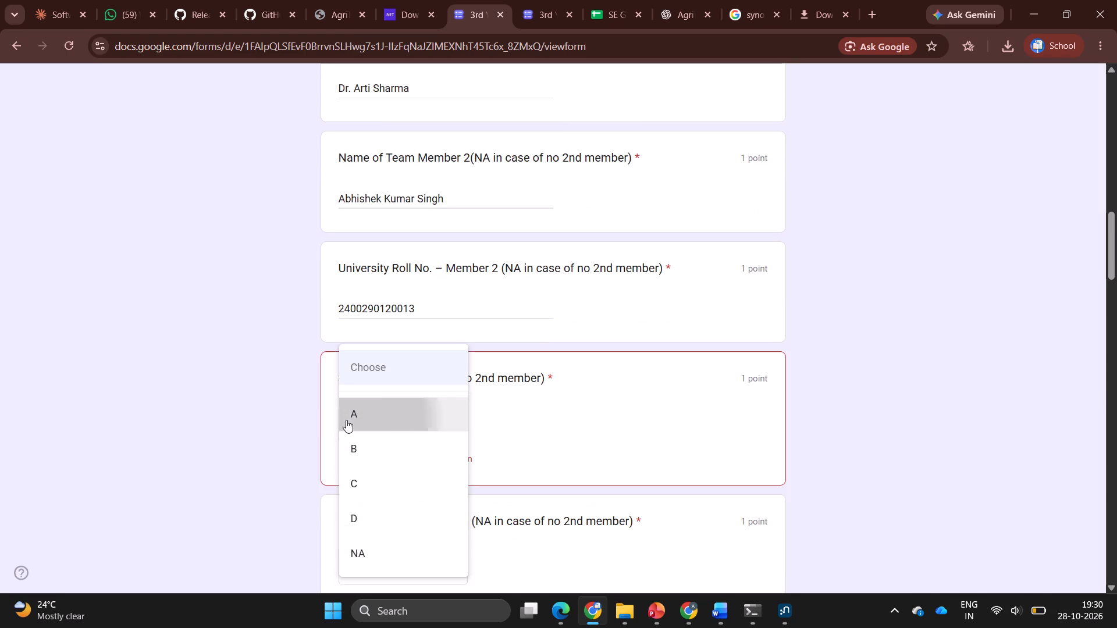
# Set the Department of team member 2 to CS.
pyautogui.scroll(-1, 346, 420)
pyautogui.click(412, 392)
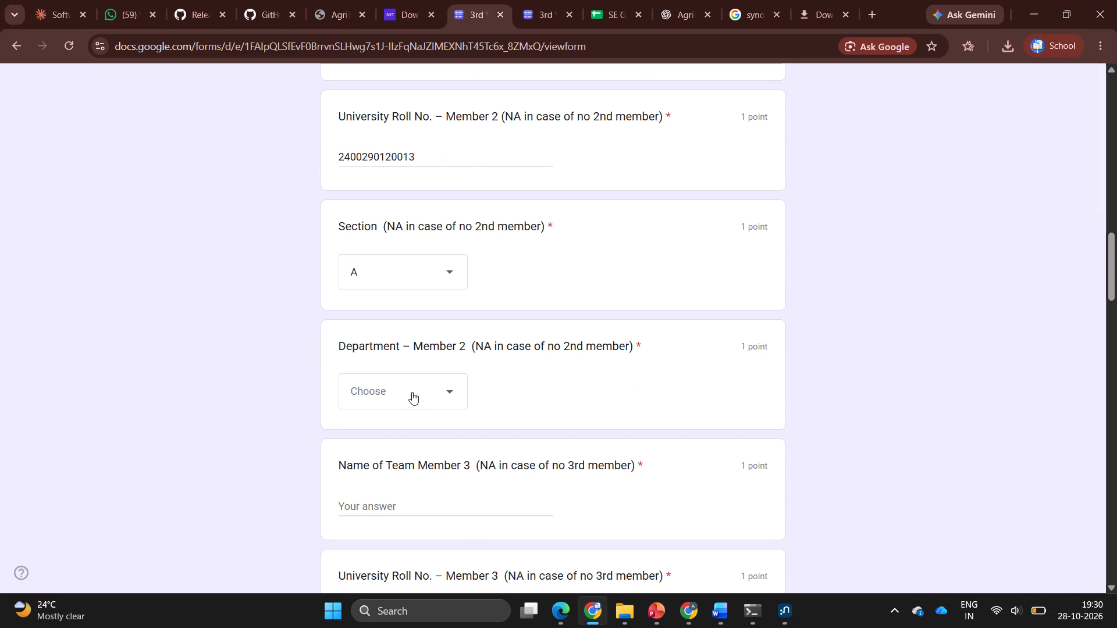
pyautogui.click(379, 205)
# Enter team member 3's name and university roll number in the corresponding required questions.
pyautogui.scroll(-1, 443, 317)
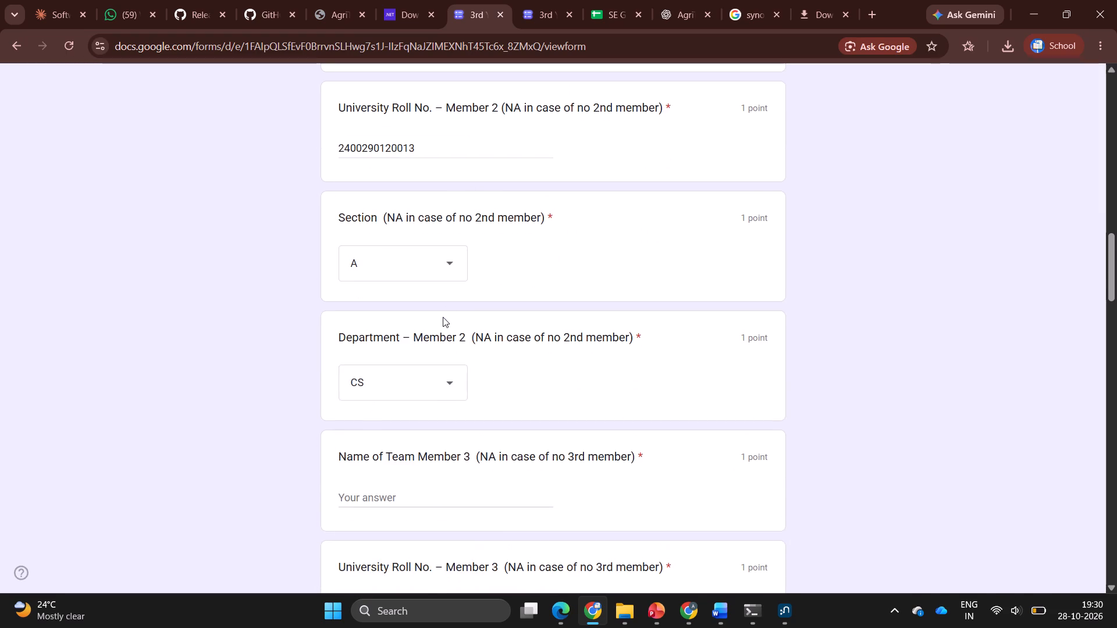
pyautogui.scroll(-1, 443, 317)
pyautogui.click(365, 326)
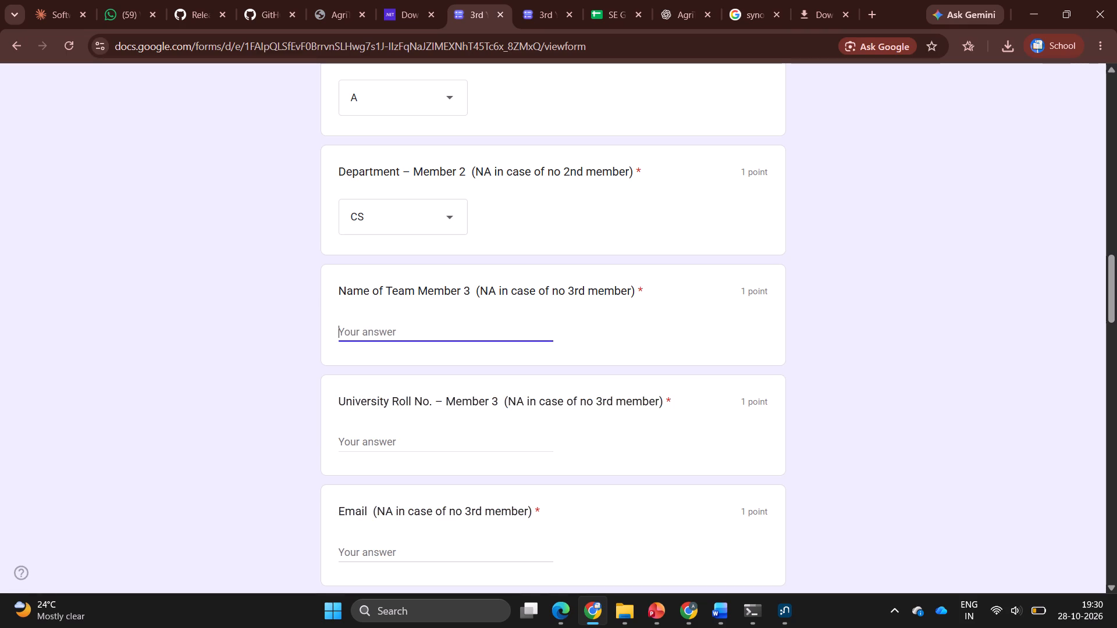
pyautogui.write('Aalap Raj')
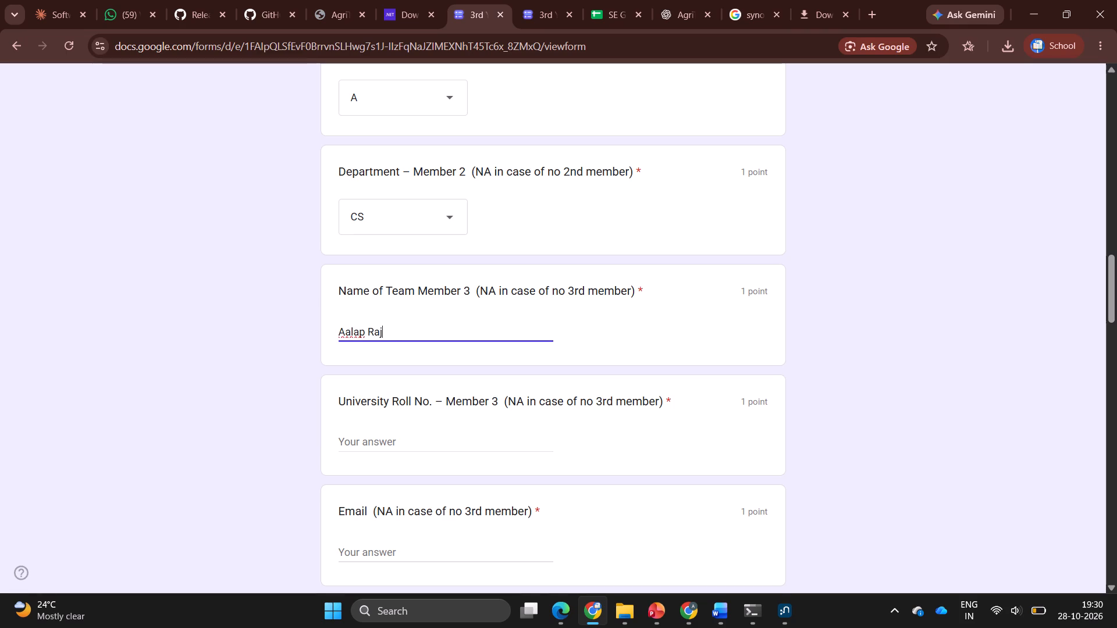
pyautogui.scroll(-1, 365, 326)
pyautogui.click(372, 362)
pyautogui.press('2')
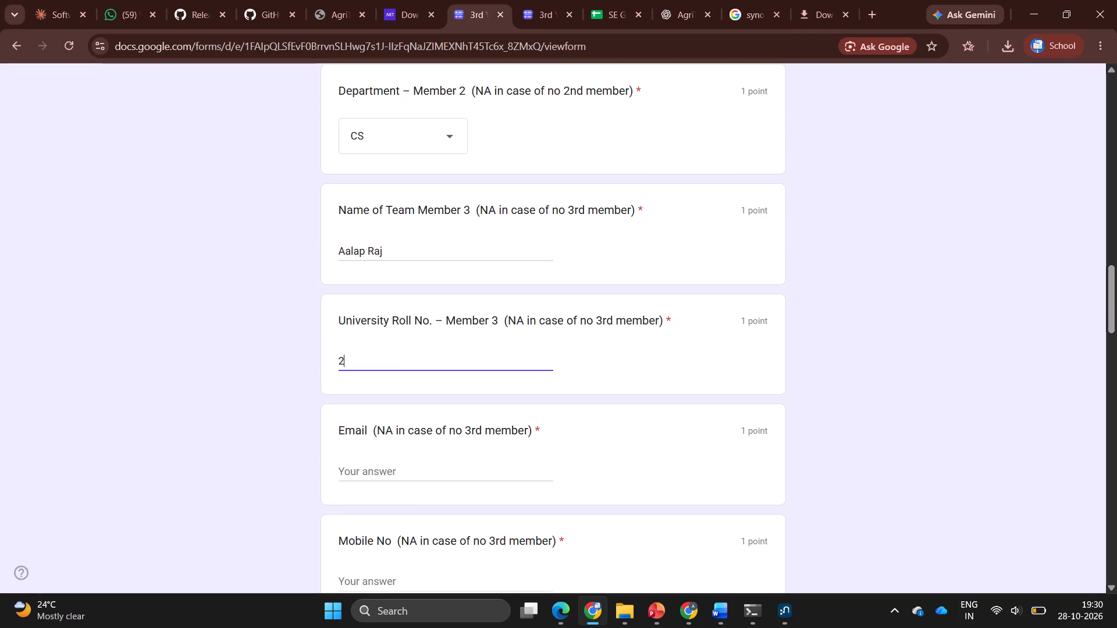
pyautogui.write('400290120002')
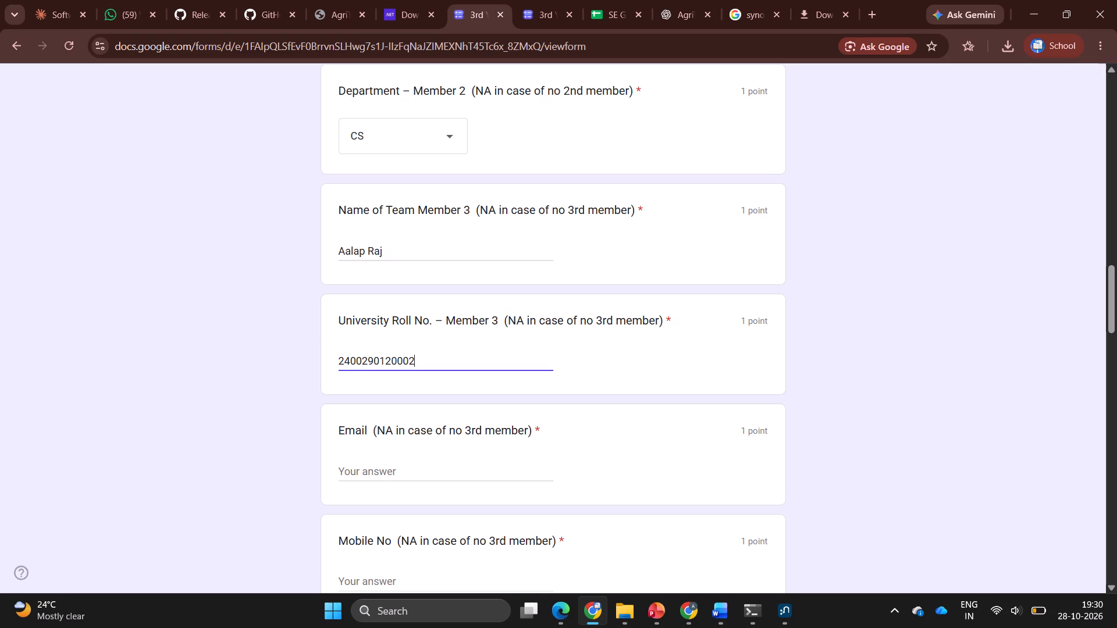
# Enter team member 3's email address in the required Email question below the Member 3 university roll number.
pyautogui.scroll(-1, 372, 362)
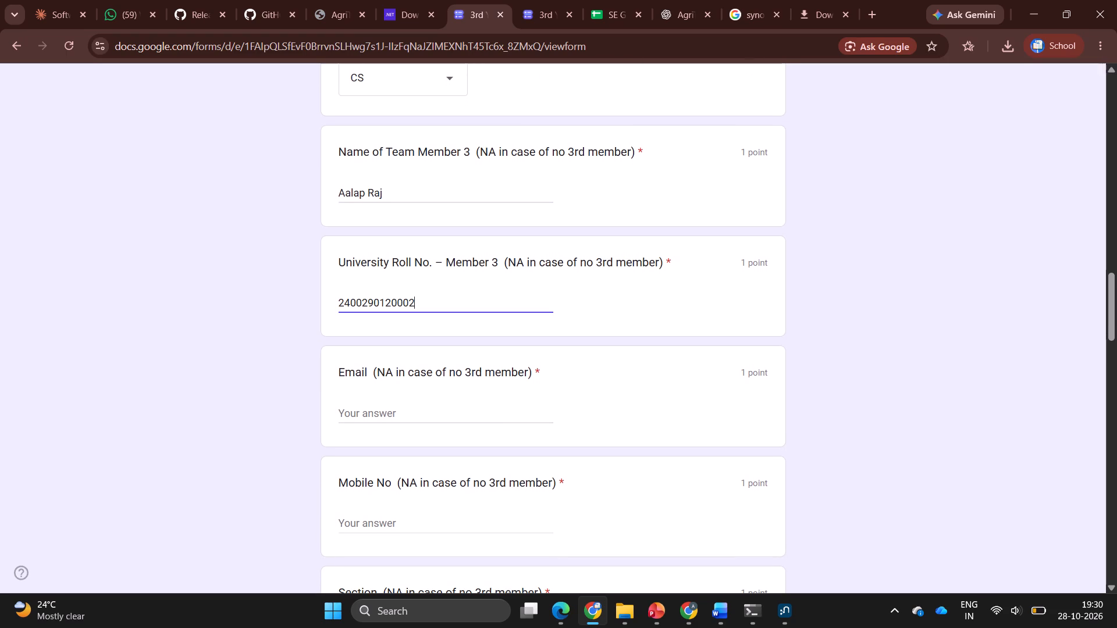
pyautogui.scroll(-1, 405, 371)
pyautogui.click(362, 351)
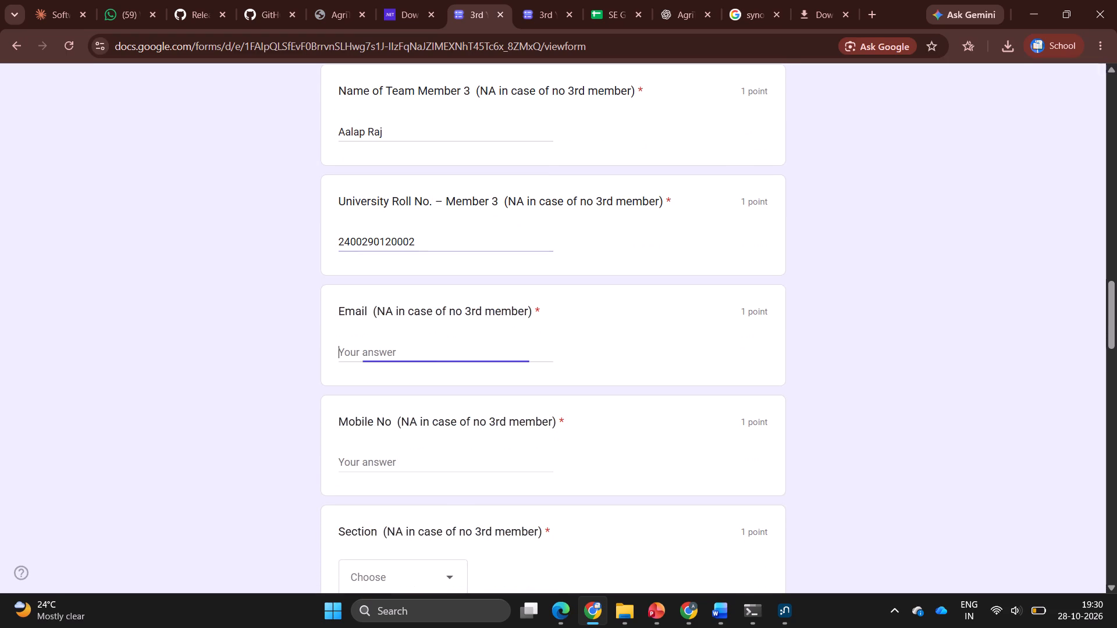
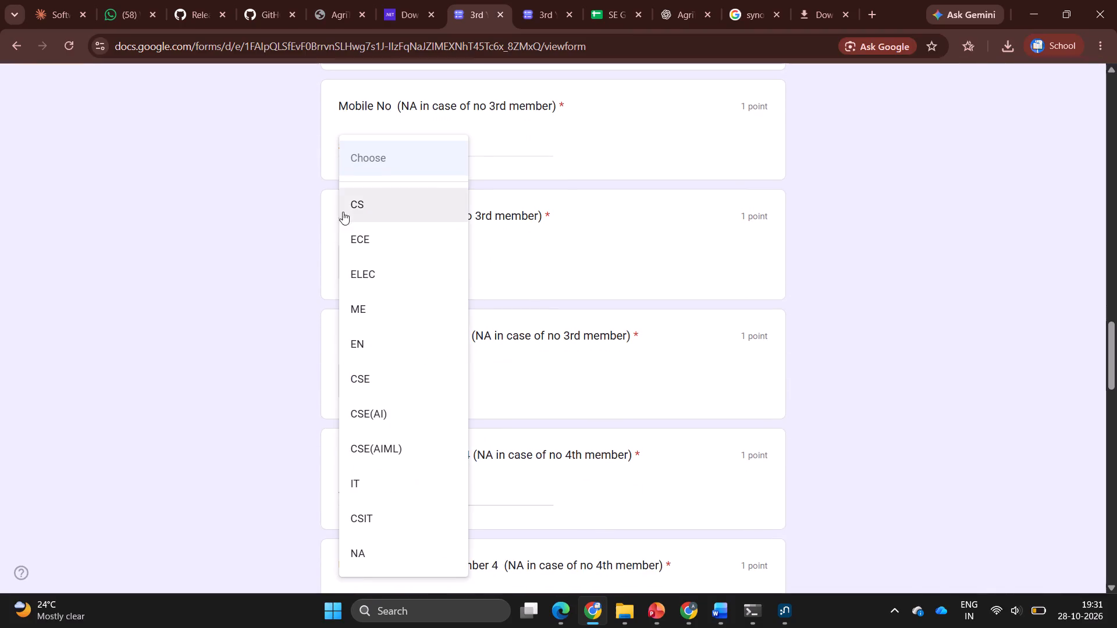
# Set the Department of team member 3 to CS.
pyautogui.click(355, 201)
# Enter NA for team member 4's name, university roll number, email and mobile number.
pyautogui.scroll(-1, 441, 245)
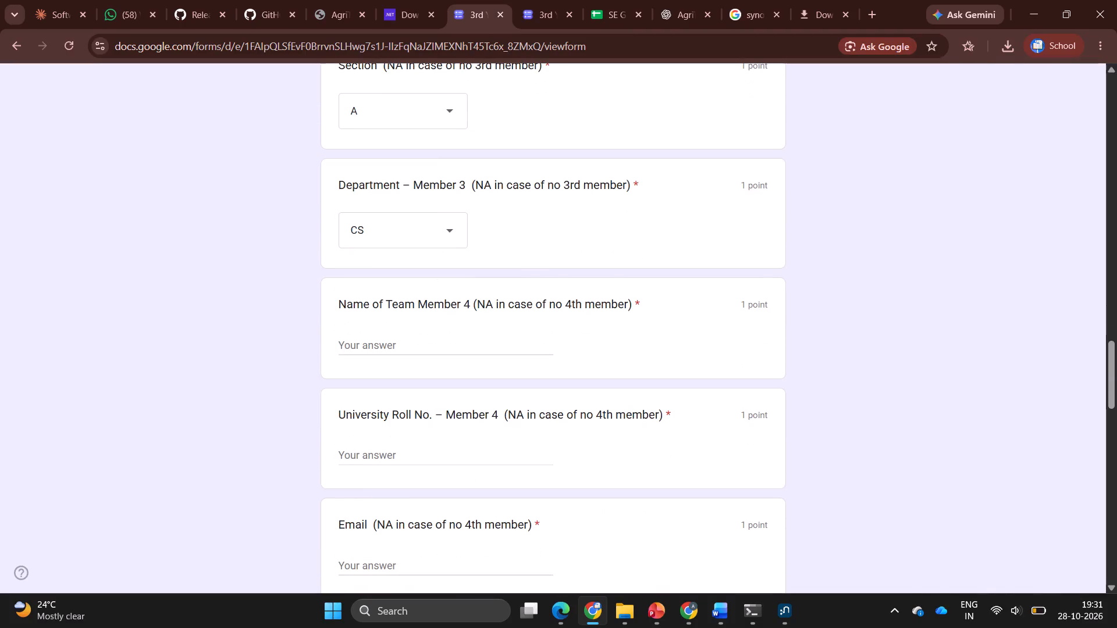
pyautogui.click(385, 346)
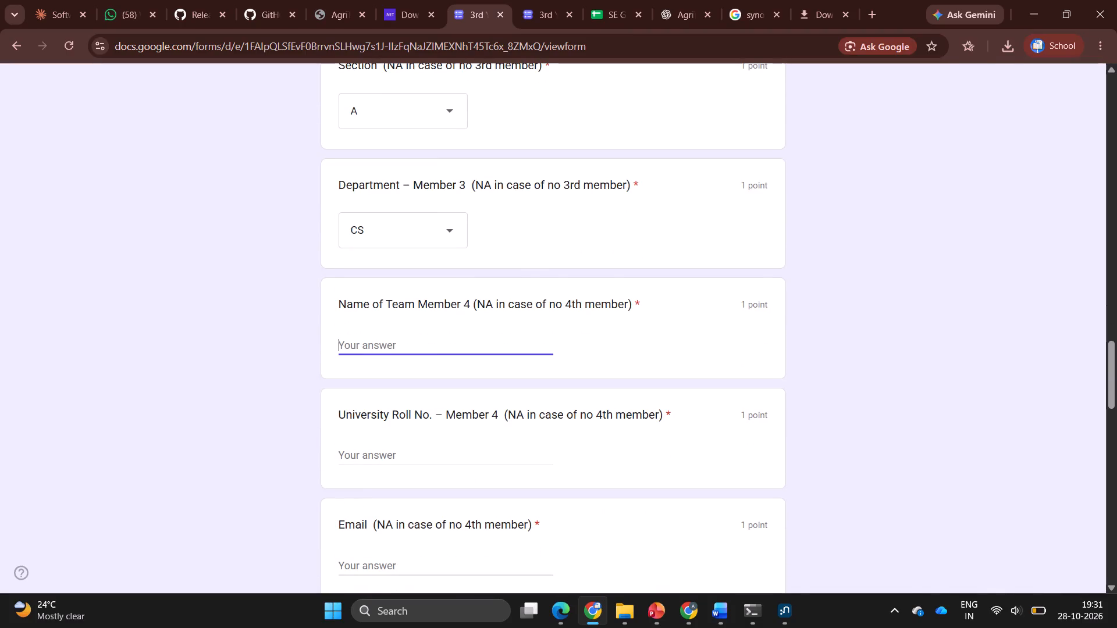
pyautogui.write('NA')
pyautogui.scroll(-1, 385, 346)
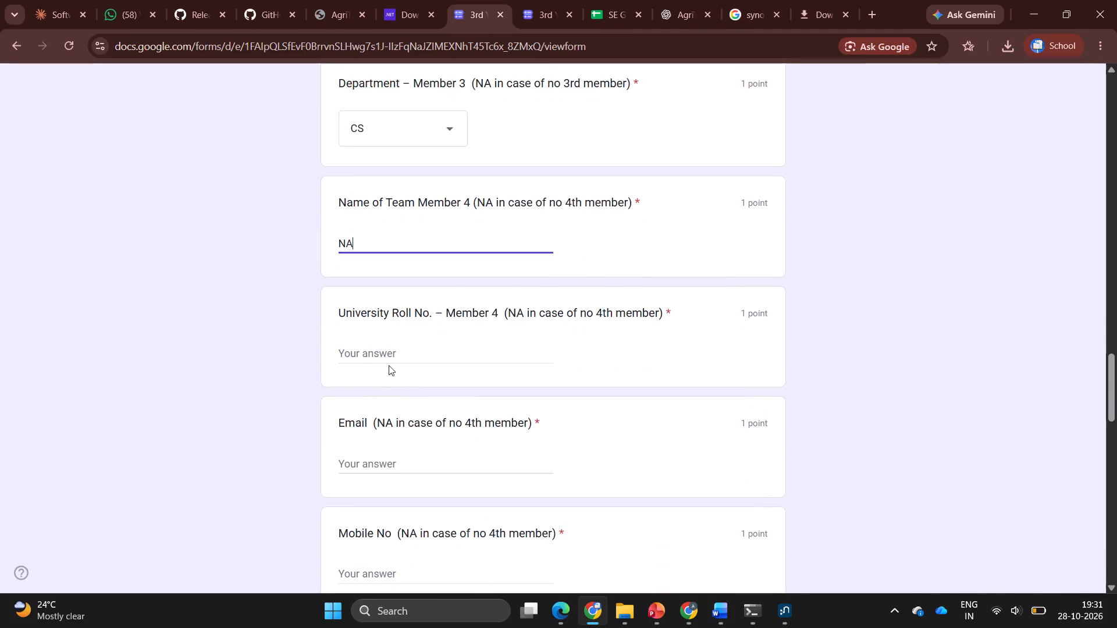
pyautogui.click(382, 354)
pyautogui.write('NA')
pyautogui.scroll(-1, 382, 354)
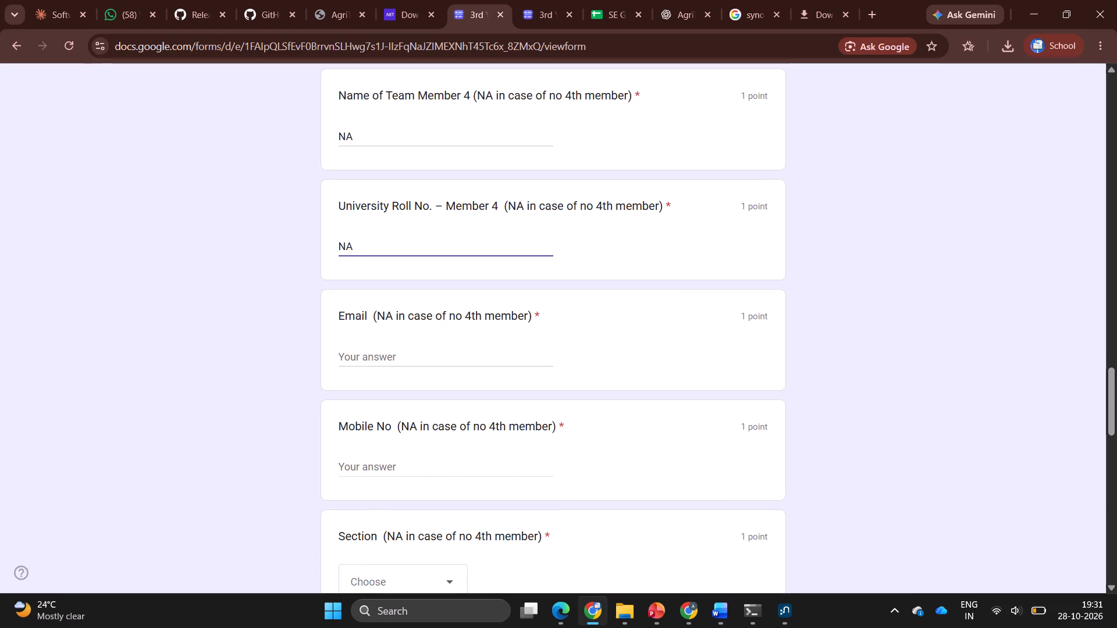
pyautogui.click(394, 356)
pyautogui.write('NA')
pyautogui.scroll(-1, 394, 356)
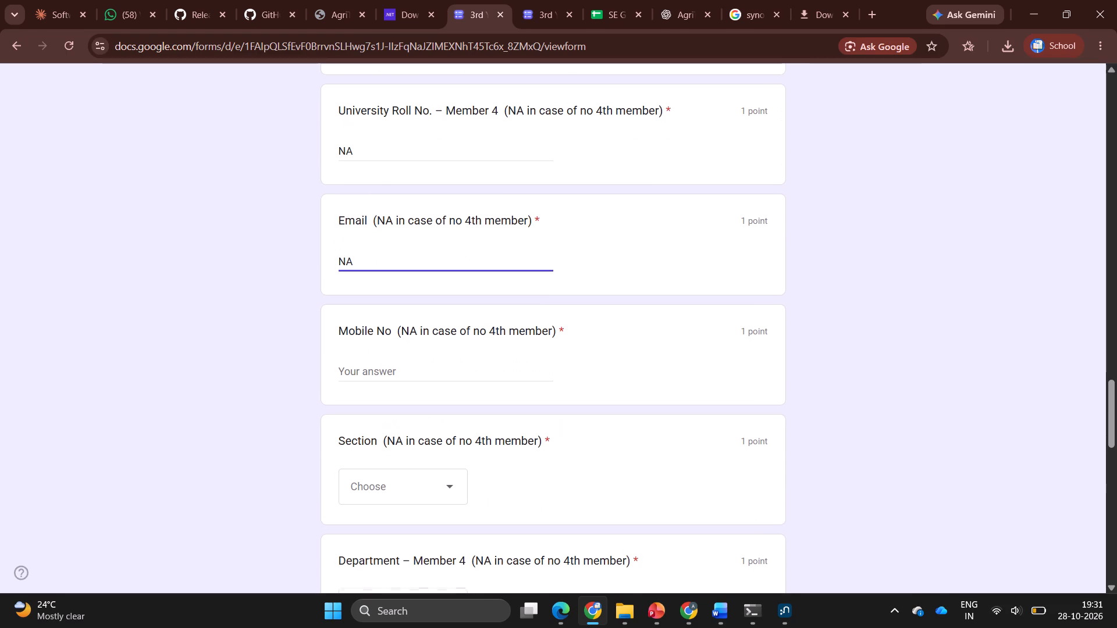
pyautogui.click(391, 377)
pyautogui.write('NA')
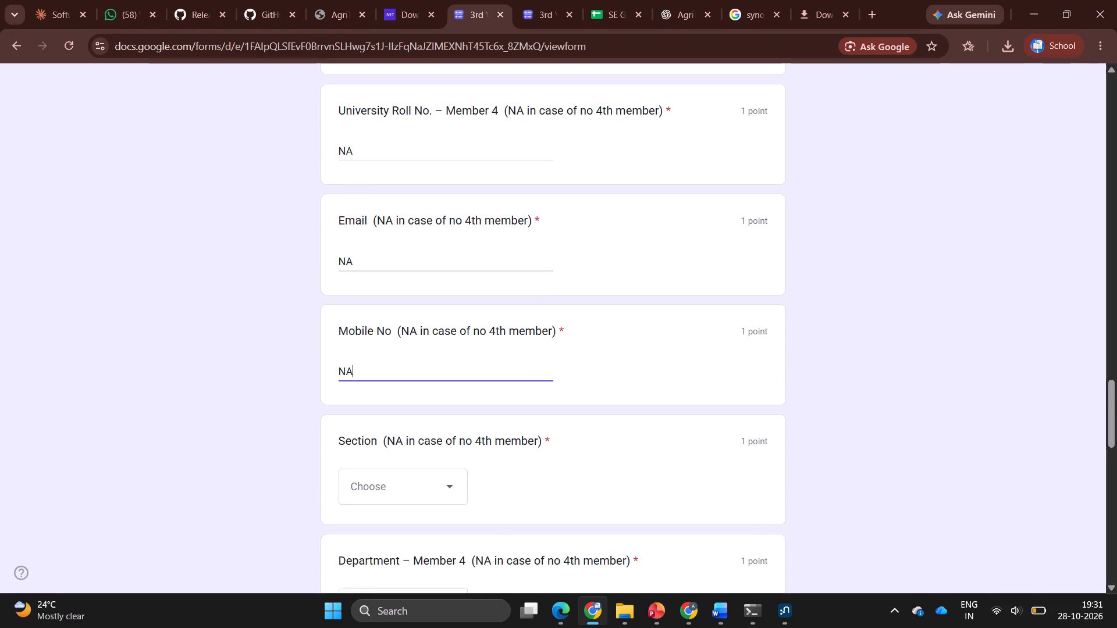
# Set both the Section and the Department of team member 4 to NA.
pyautogui.scroll(-2, 391, 377)
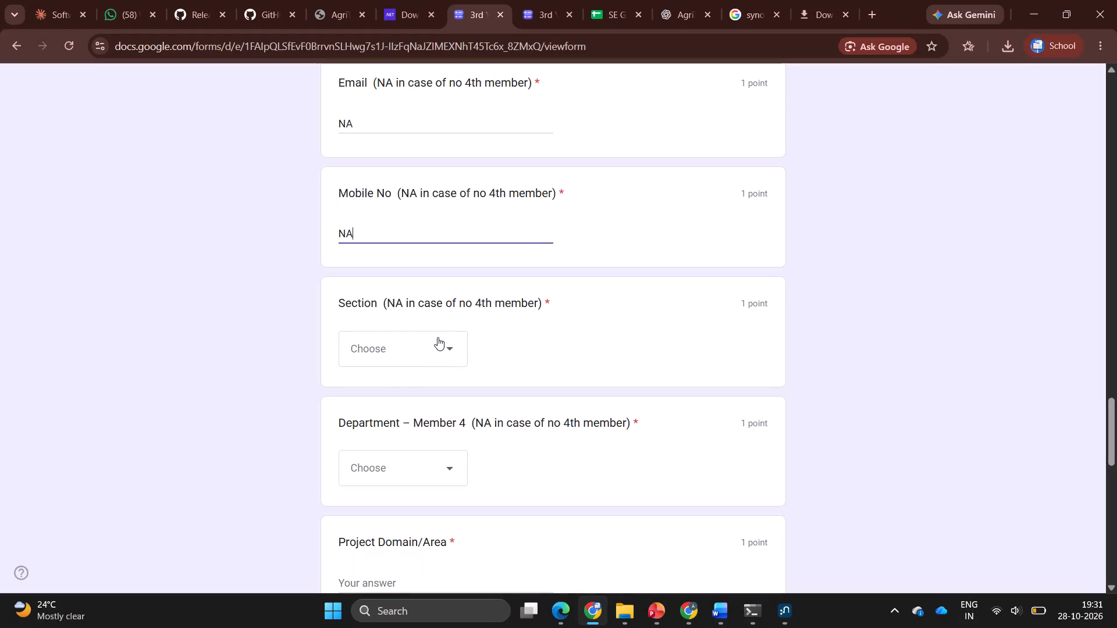
pyautogui.click(443, 344)
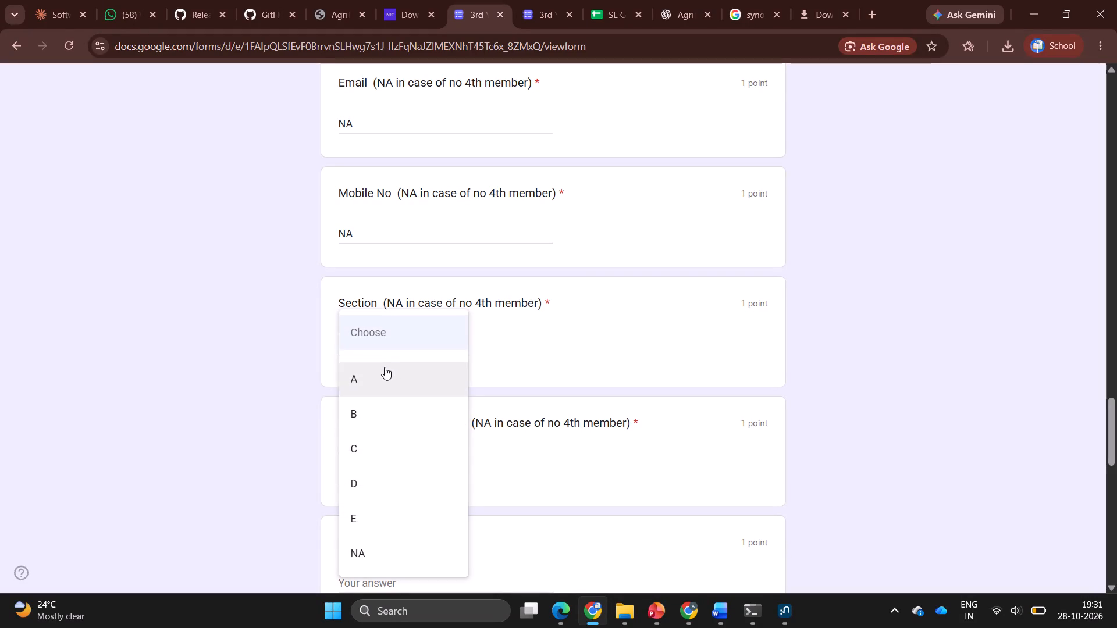
pyautogui.click(533, 329)
pyautogui.click(438, 338)
pyautogui.scroll(-1, 438, 338)
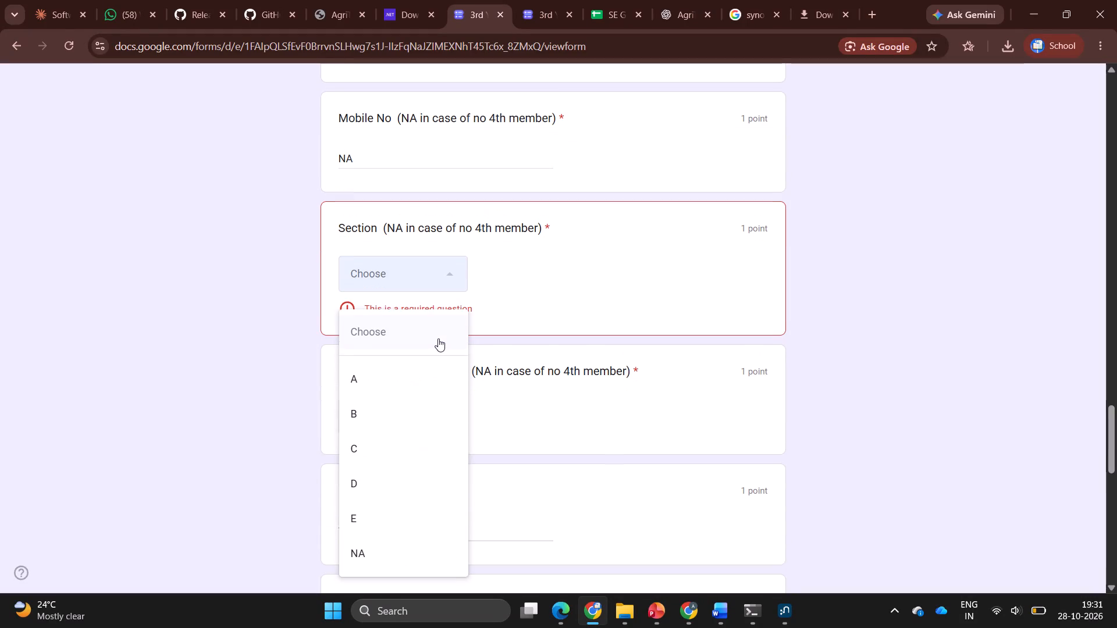
pyautogui.scroll(-1, 438, 338)
pyautogui.click(371, 551)
pyautogui.scroll(-1, 519, 340)
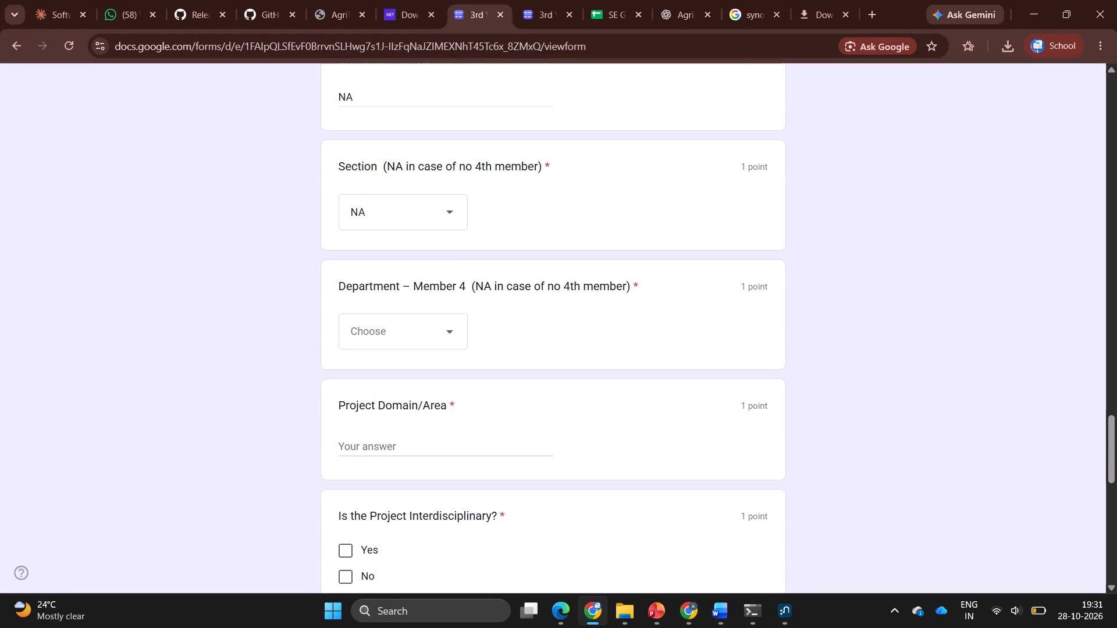
pyautogui.click(439, 319)
pyautogui.click(382, 564)
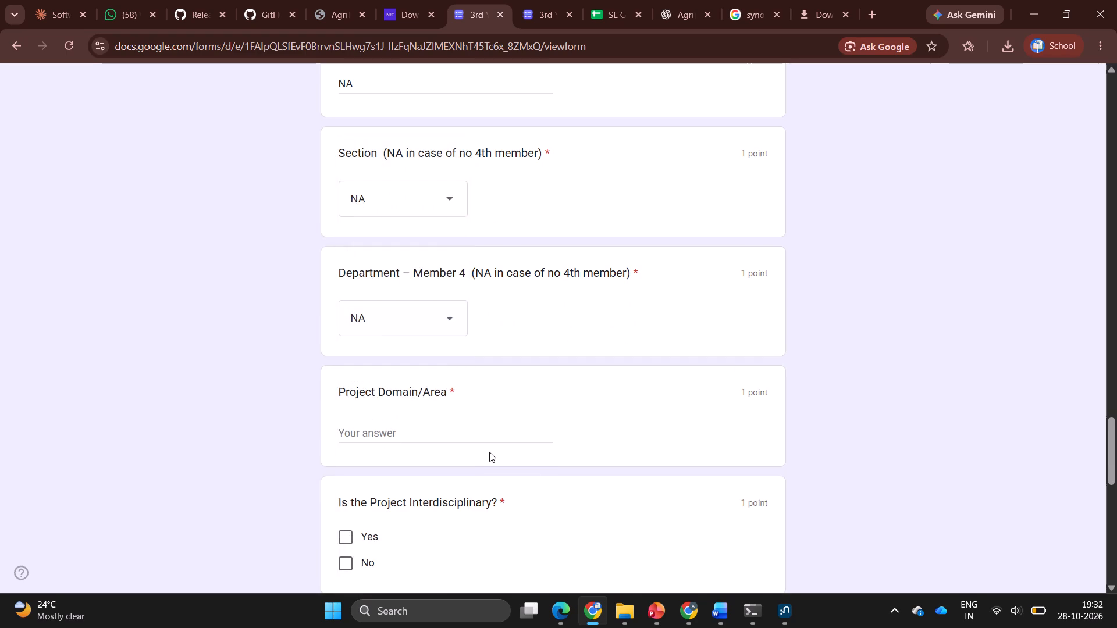
# Enter Agriculture as the Project Domain/Area.
pyautogui.scroll(-1, 489, 452)
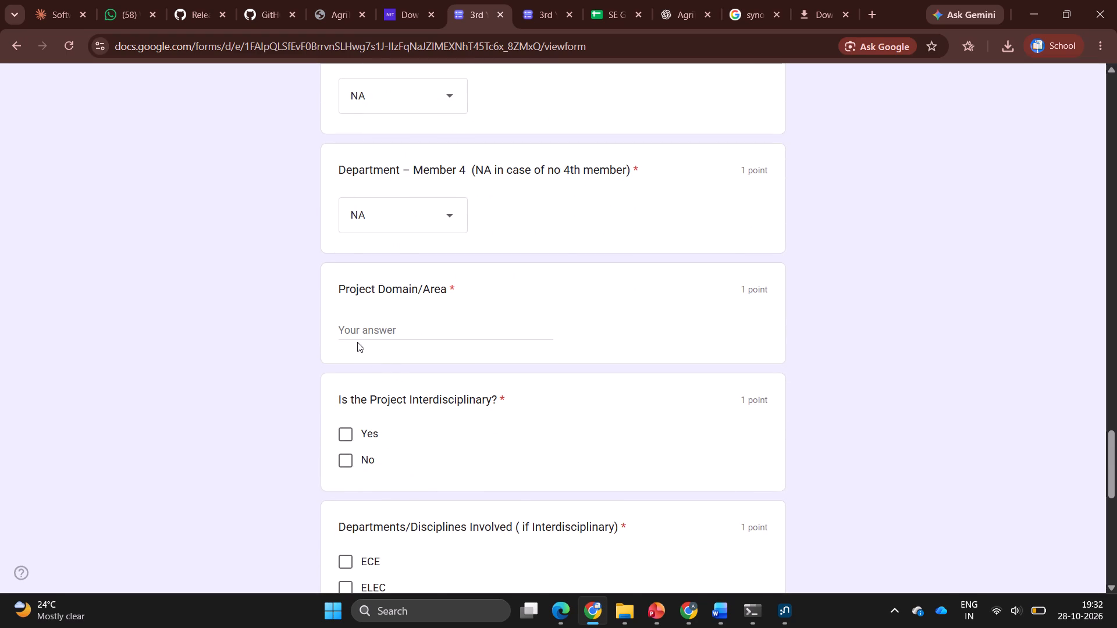
pyautogui.click(357, 329)
pyautogui.write('Agricu')
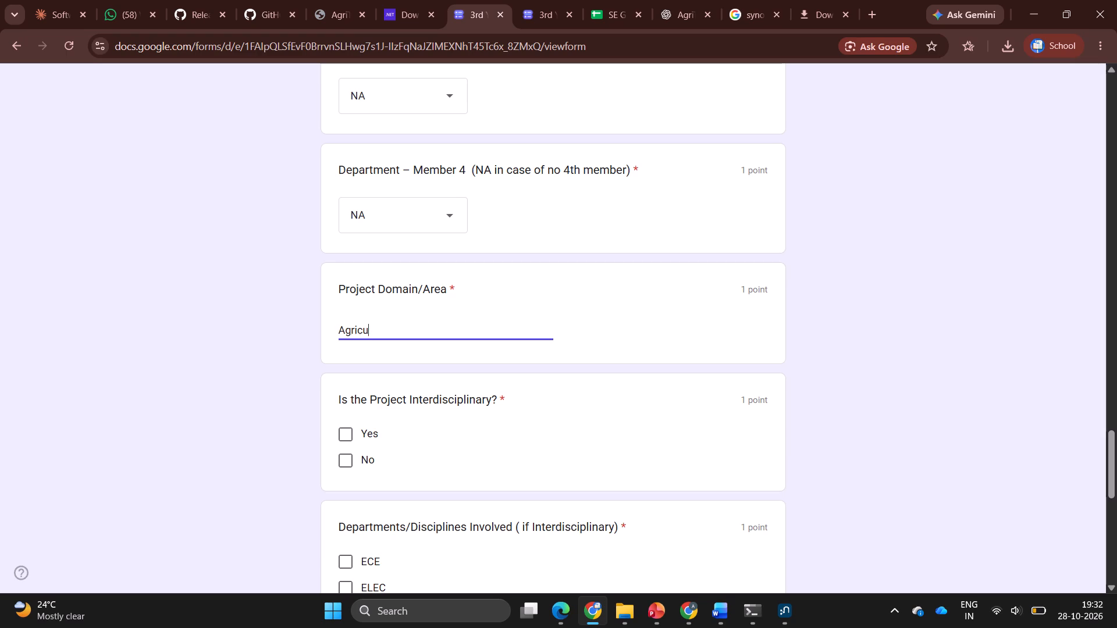
pyautogui.write('lture')
pyautogui.scroll(-1, 357, 329)
pyautogui.click(343, 352)
pyautogui.scroll(-1, 343, 352)
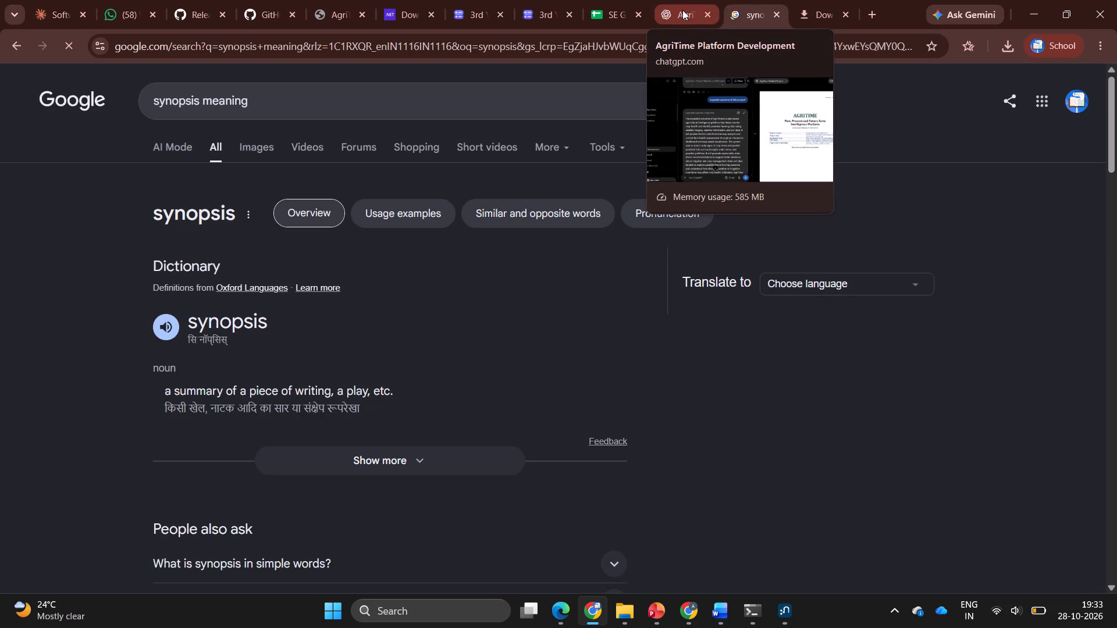
# Paste the copied AgriTime expected outcome text into the project details form's Expected Outcome/Deliverable answer.
pyautogui.click(454, 0)
pyautogui.scroll(-1, 441, 486)
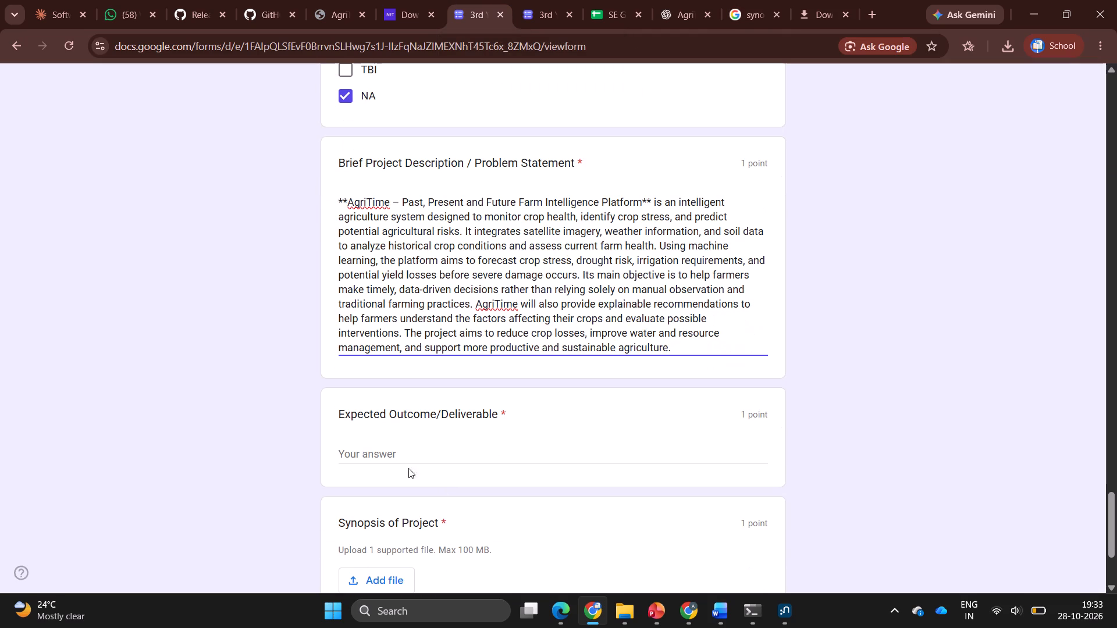
pyautogui.click(374, 450)
pyautogui.hotkey('ctrl', 'v')
# Upload the AgriTime detailed project synopsis Word file from the Documents folder as the Synopsis of Project answer.
pyautogui.scroll(-1, 553, 387)
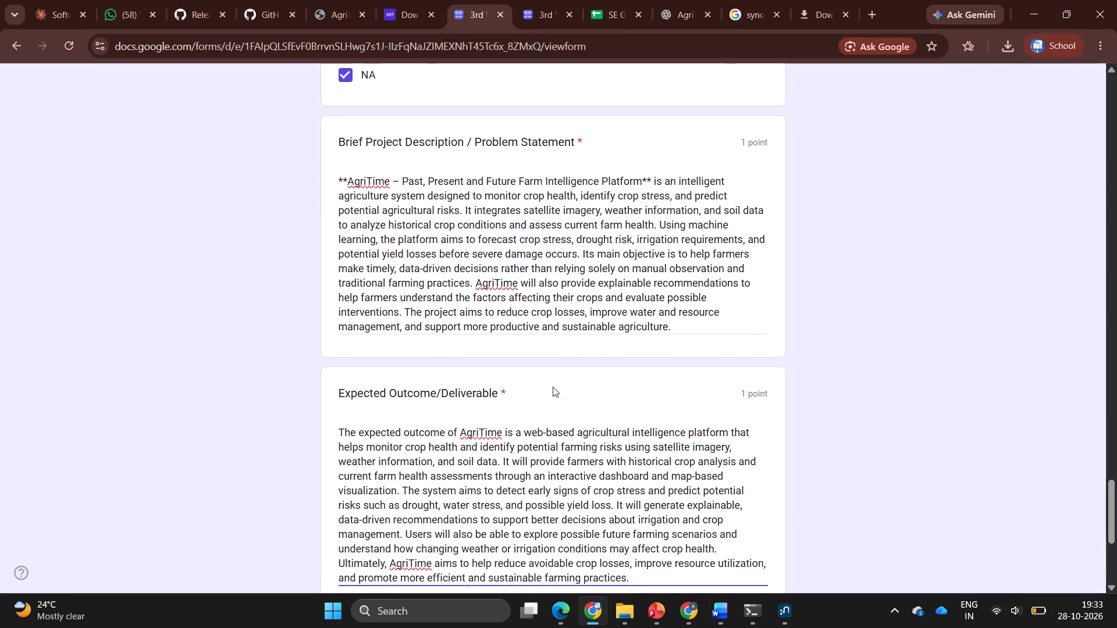
pyautogui.scroll(-1, 553, 387)
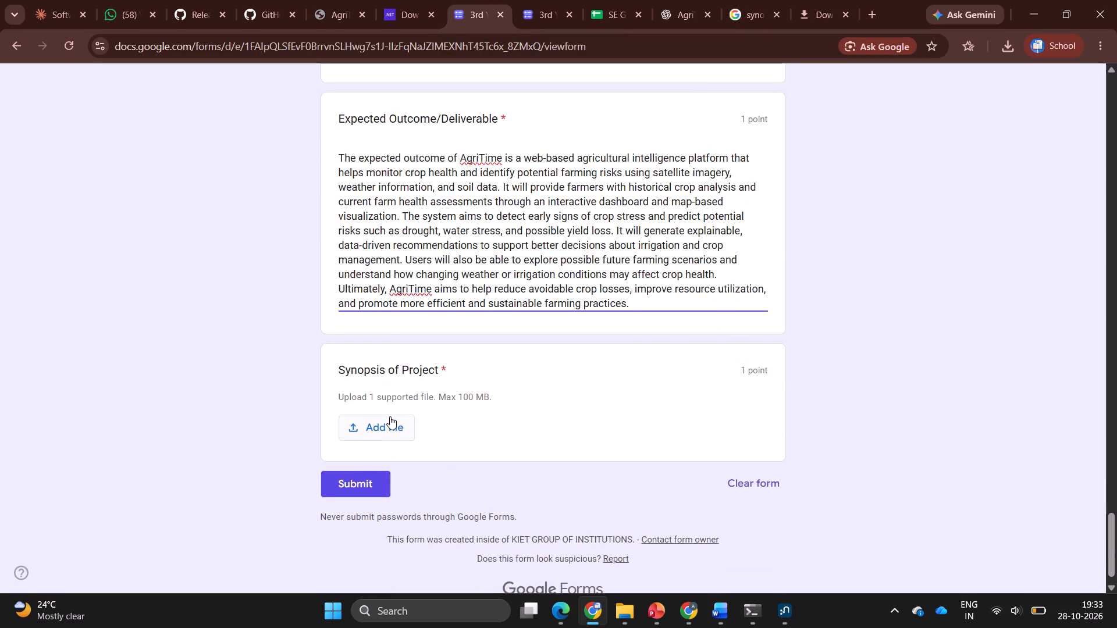
pyautogui.click(358, 435)
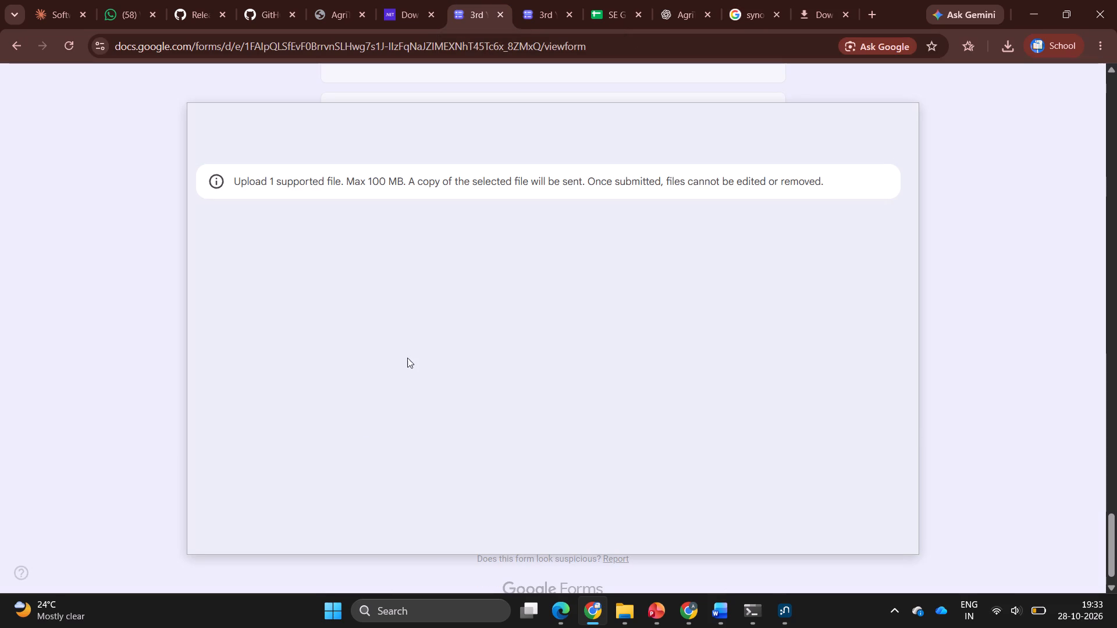
pyautogui.scroll(-1, 485, 301)
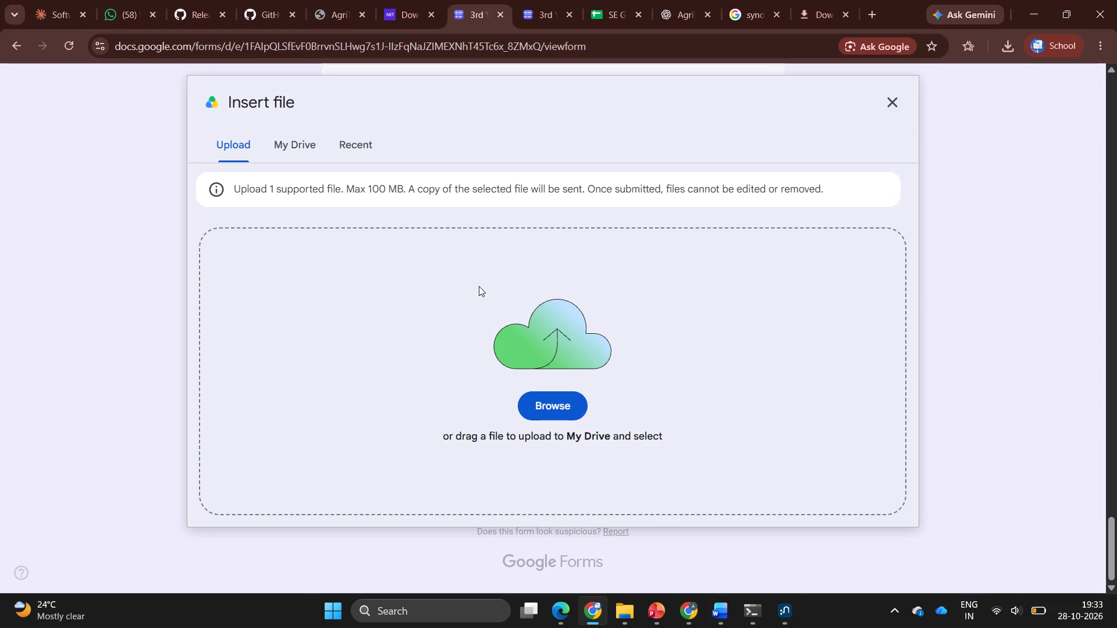
pyautogui.click(547, 409)
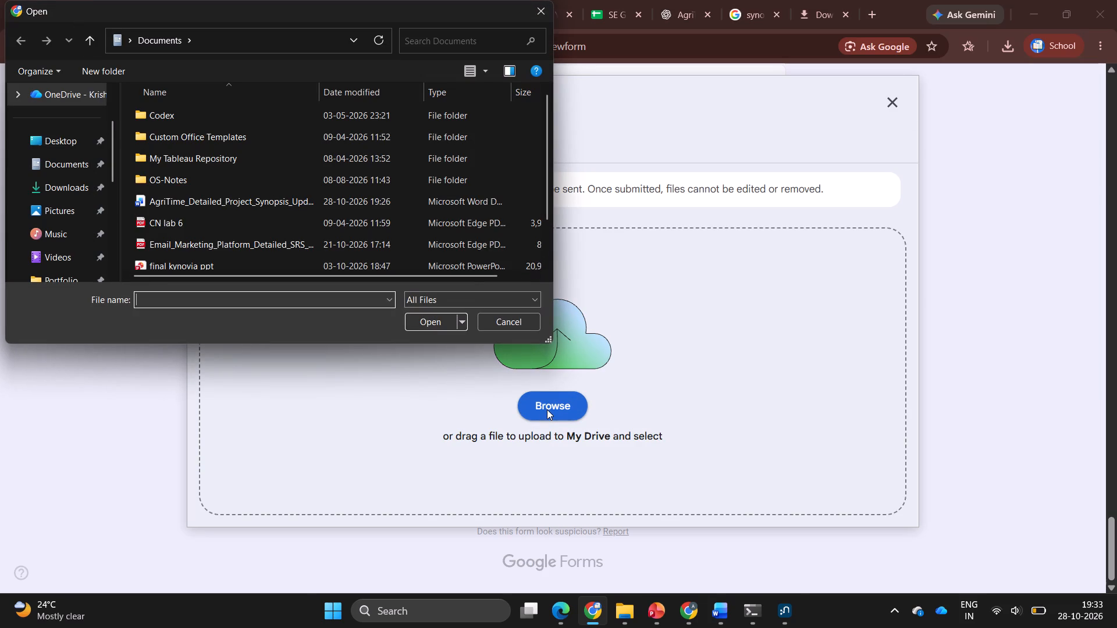
pyautogui.click(215, 206)
pyautogui.click(429, 323)
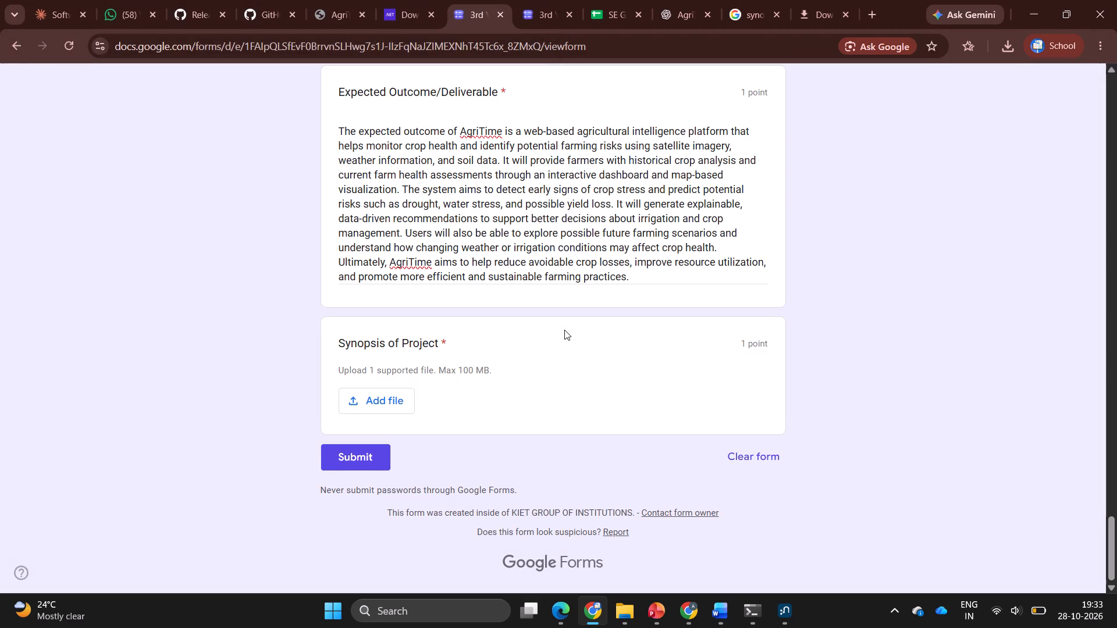
# Submit the completed 3rd Year Project Details form response.
pyautogui.click(354, 459)
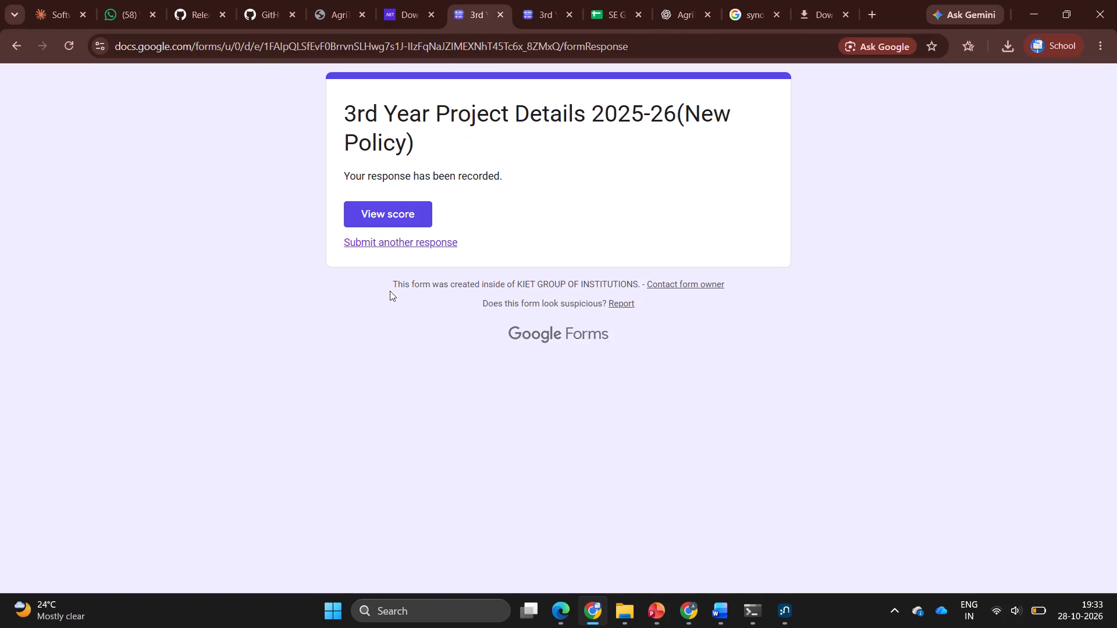
# View the score page of the submitted response and look over the recorded team leader and member answers.
pyautogui.click(386, 216)
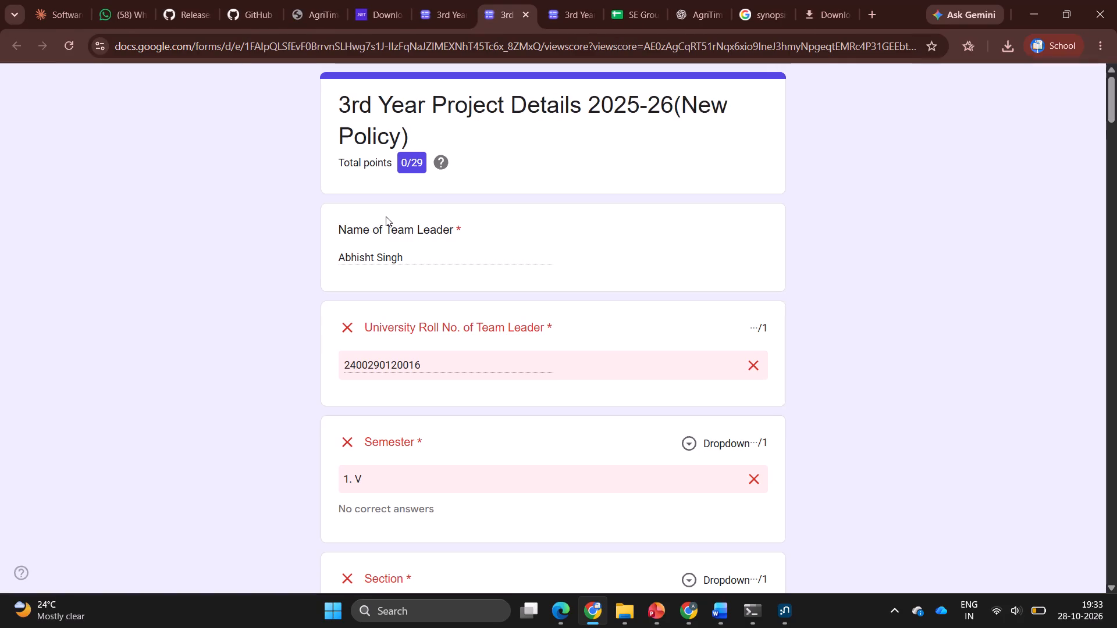
pyautogui.scroll(-10, 482, 331)
pyautogui.scroll(11, 482, 331)
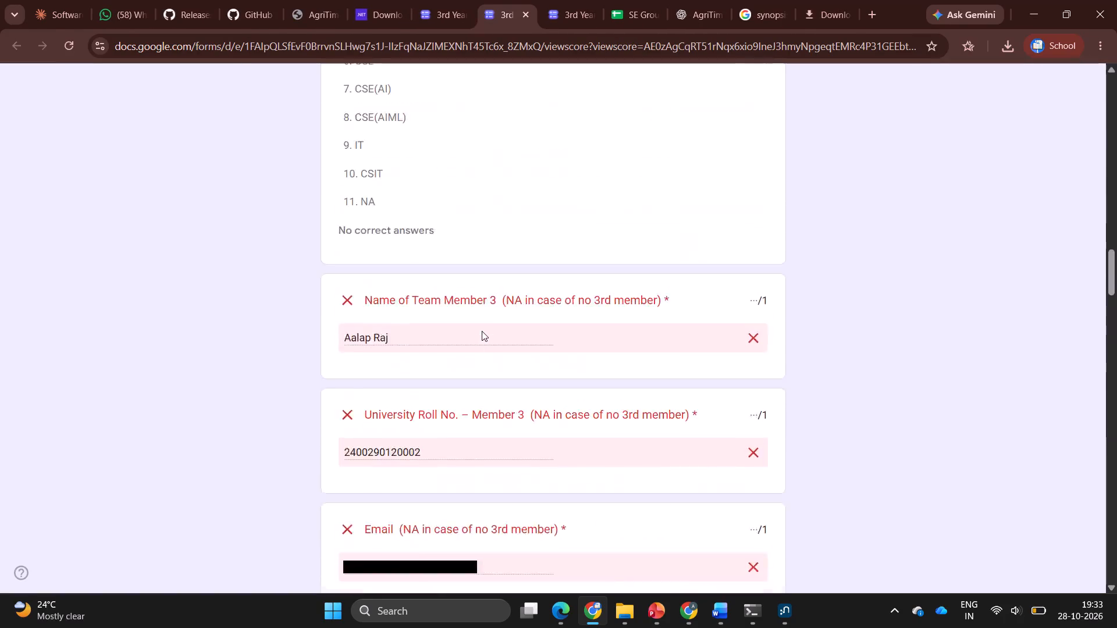
pyautogui.scroll(11, 482, 331)
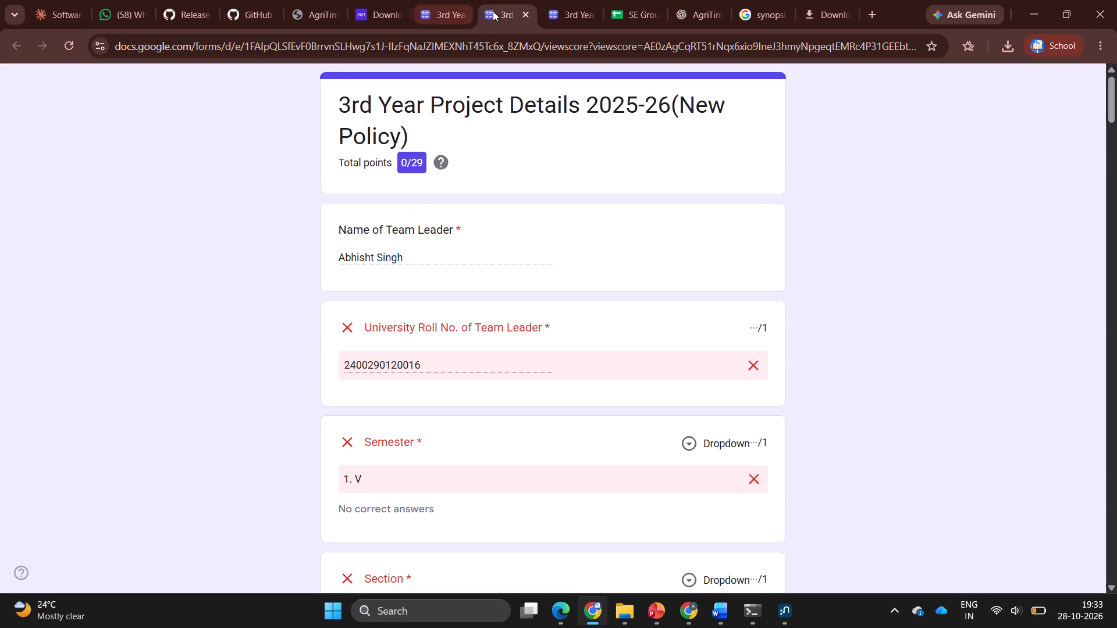
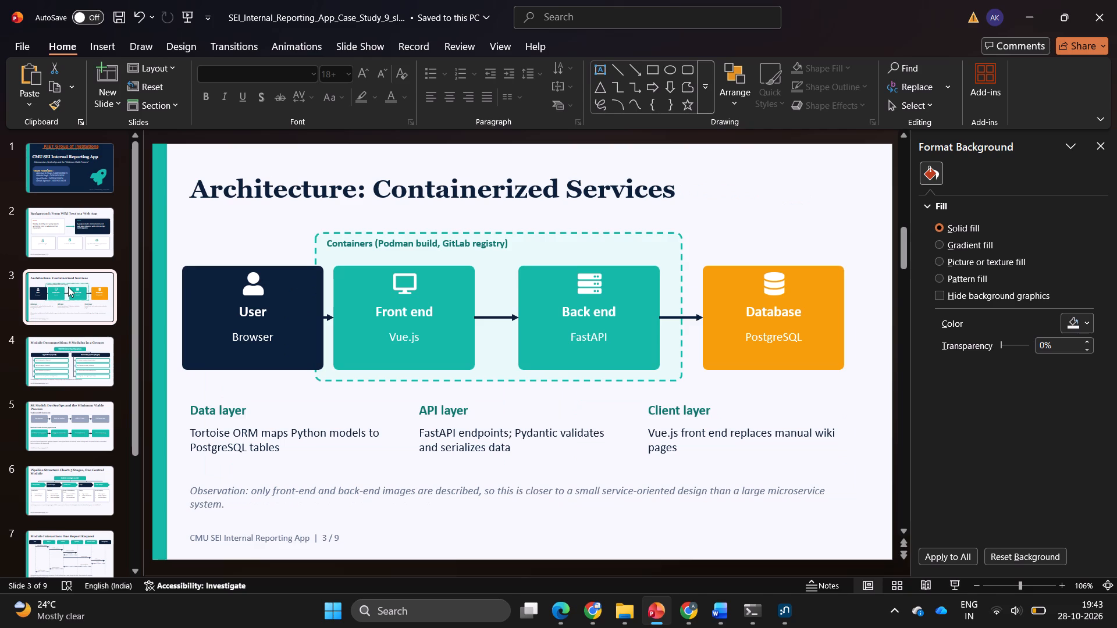
# Look through the CMU SEI Internal Reporting App case study presentation, viewing the pipeline structure chart, background and title slides.
pyautogui.click(64, 472)
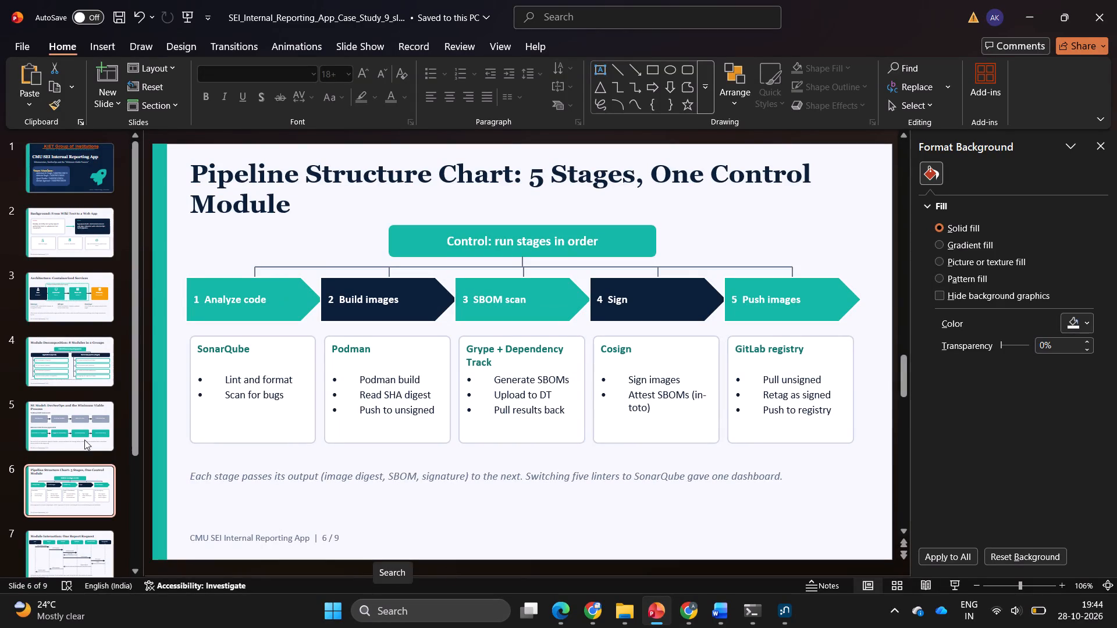
pyautogui.scroll(-3, 72, 365)
pyautogui.scroll(16, 72, 365)
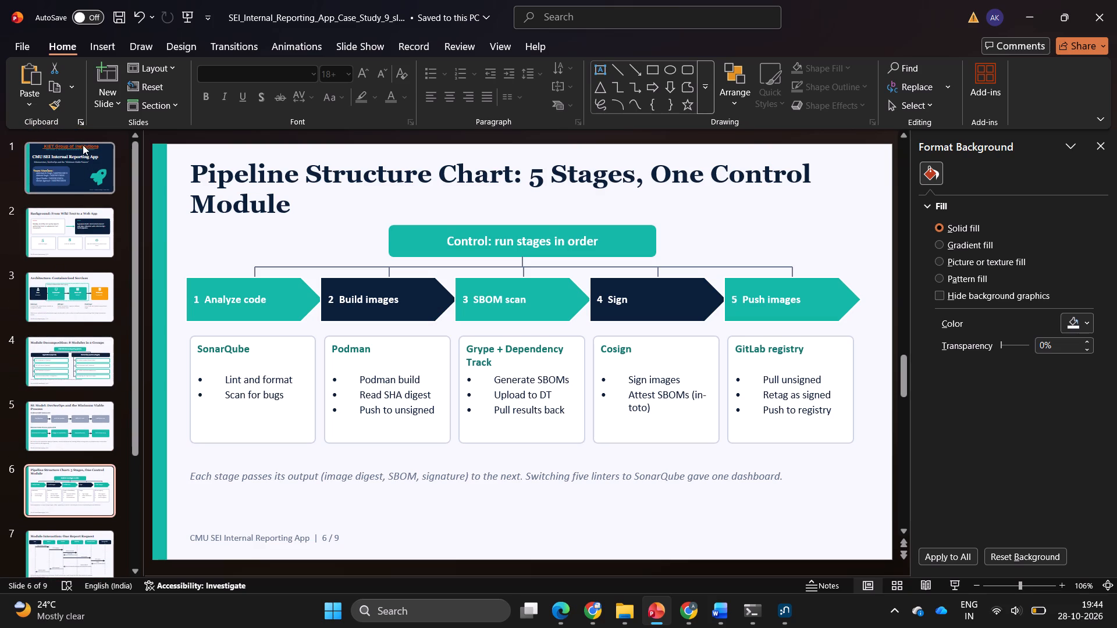
pyautogui.click(83, 145)
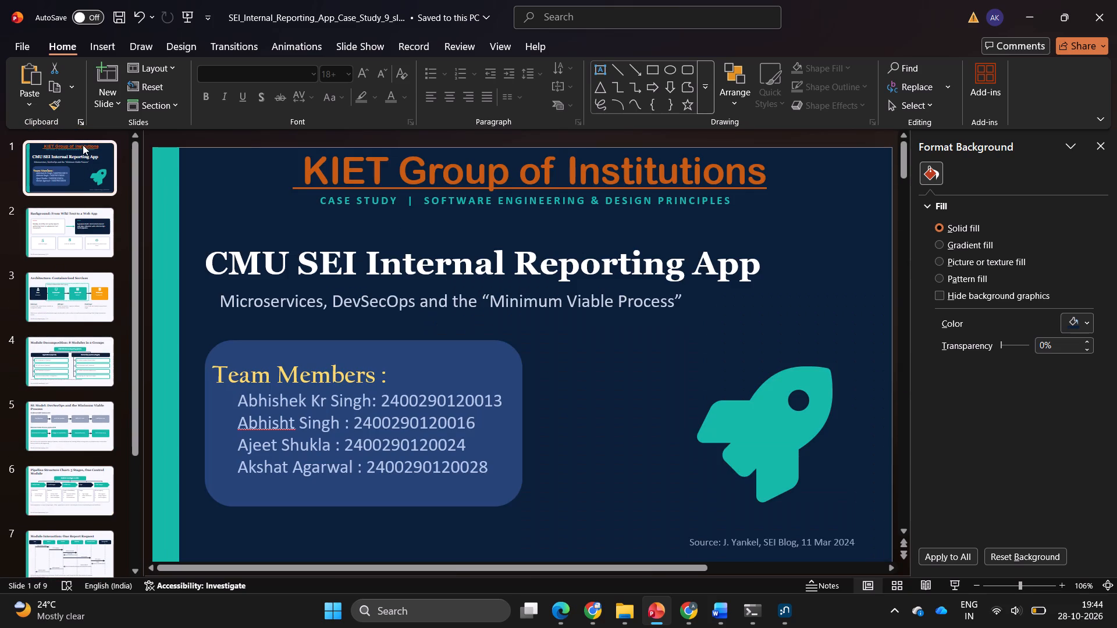
pyautogui.click(70, 255)
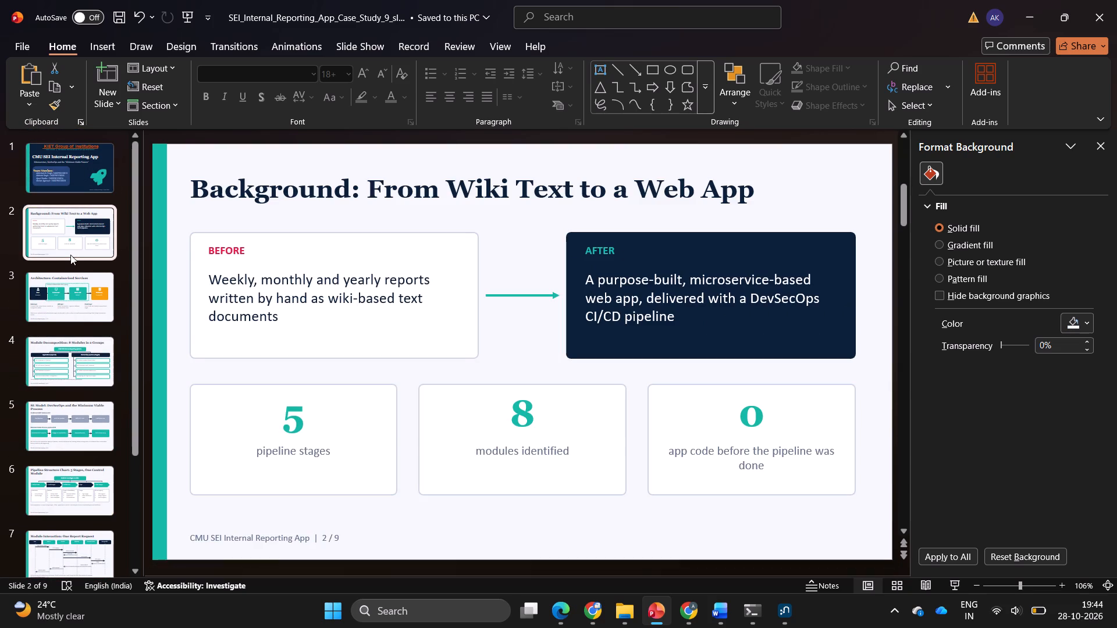
pyautogui.click(80, 183)
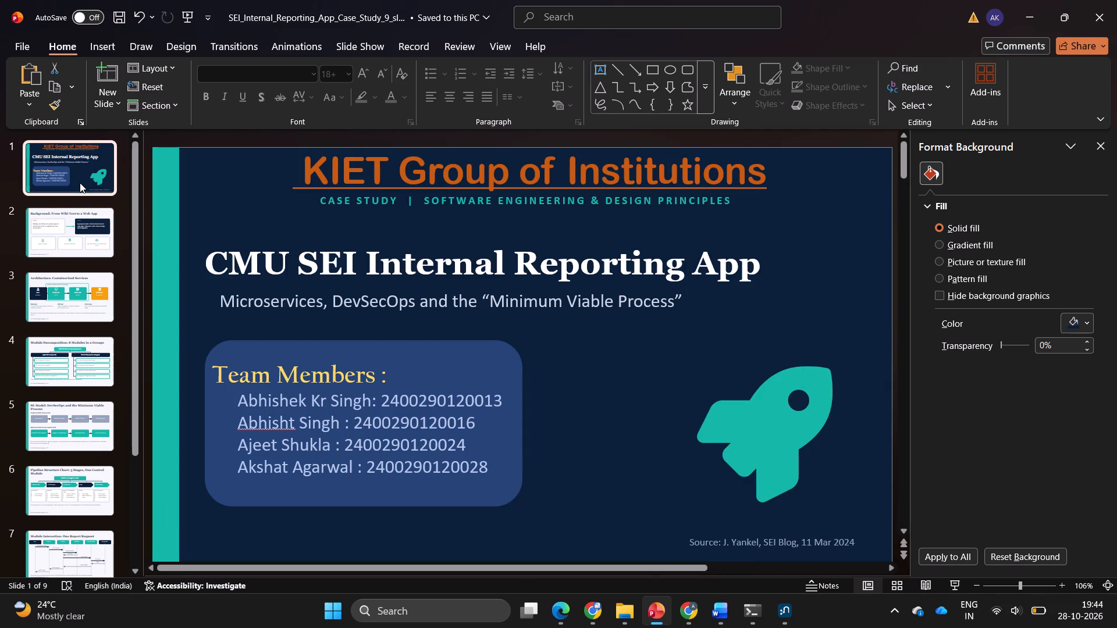
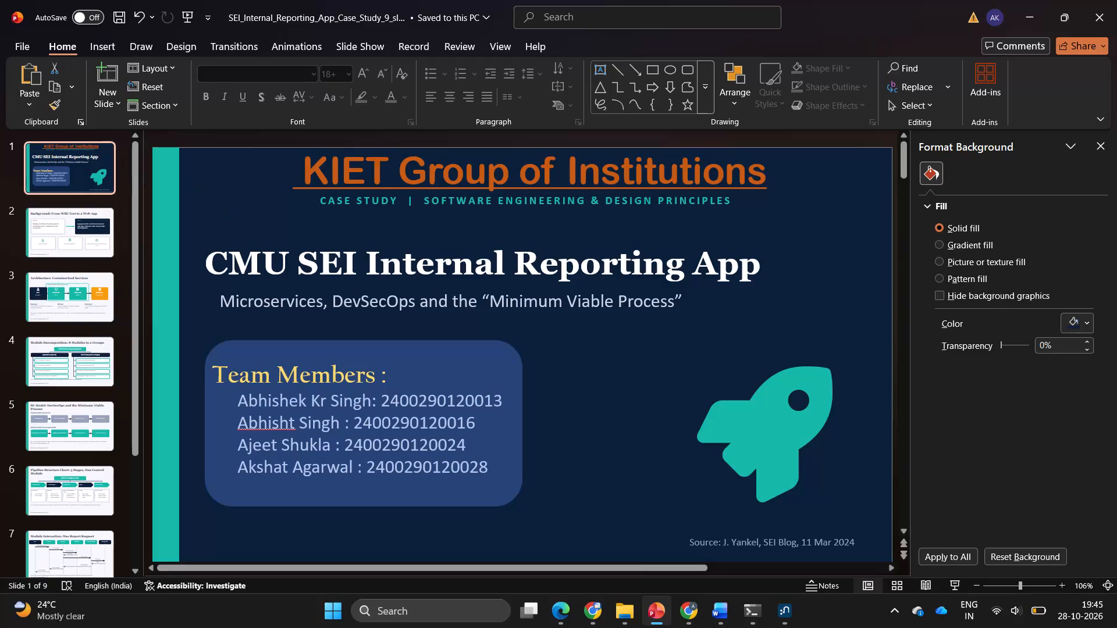
# Review the case study slides from the wiki-to-web-app background through to the closing principles, lessons and next steps.
pyautogui.scroll(-1, 280, 344)
pyautogui.click(62, 239)
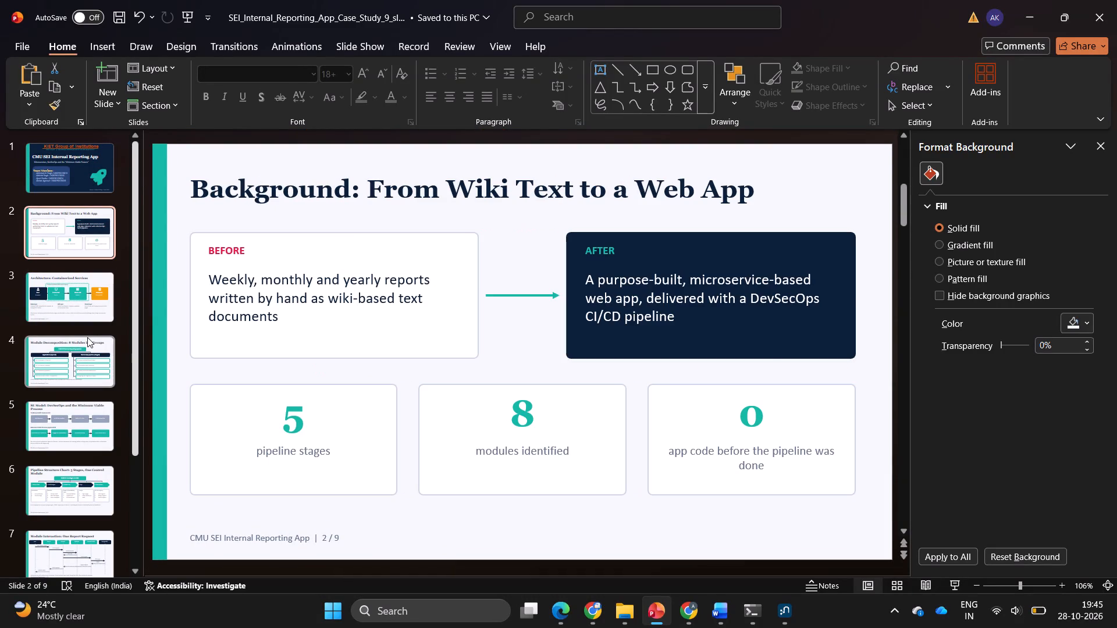
pyautogui.scroll(-3, 211, 333)
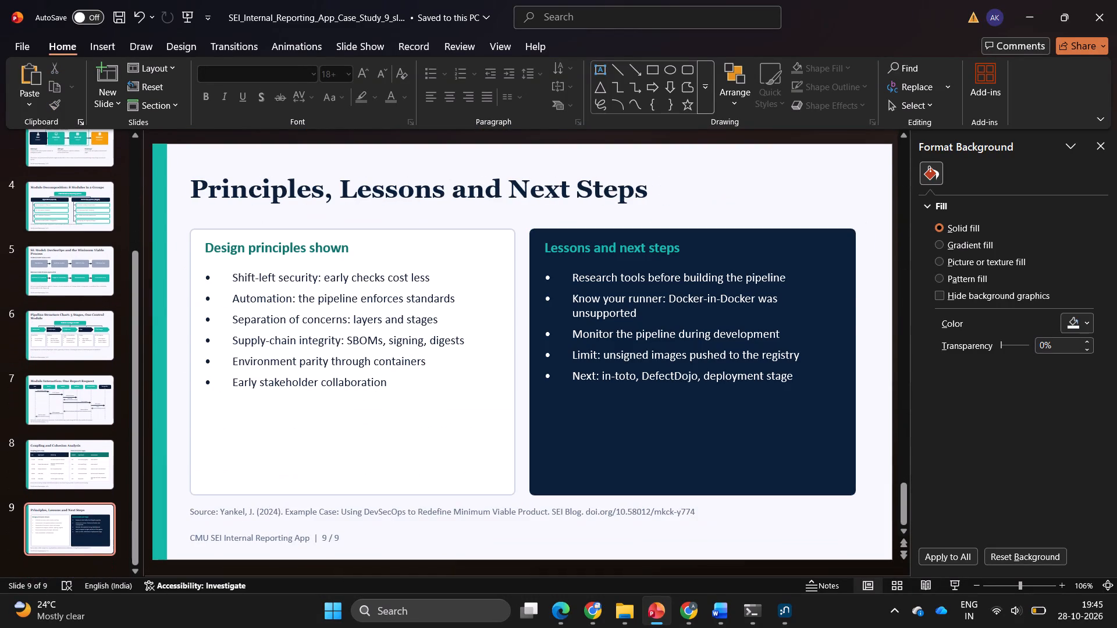
pyautogui.scroll(-2, 211, 333)
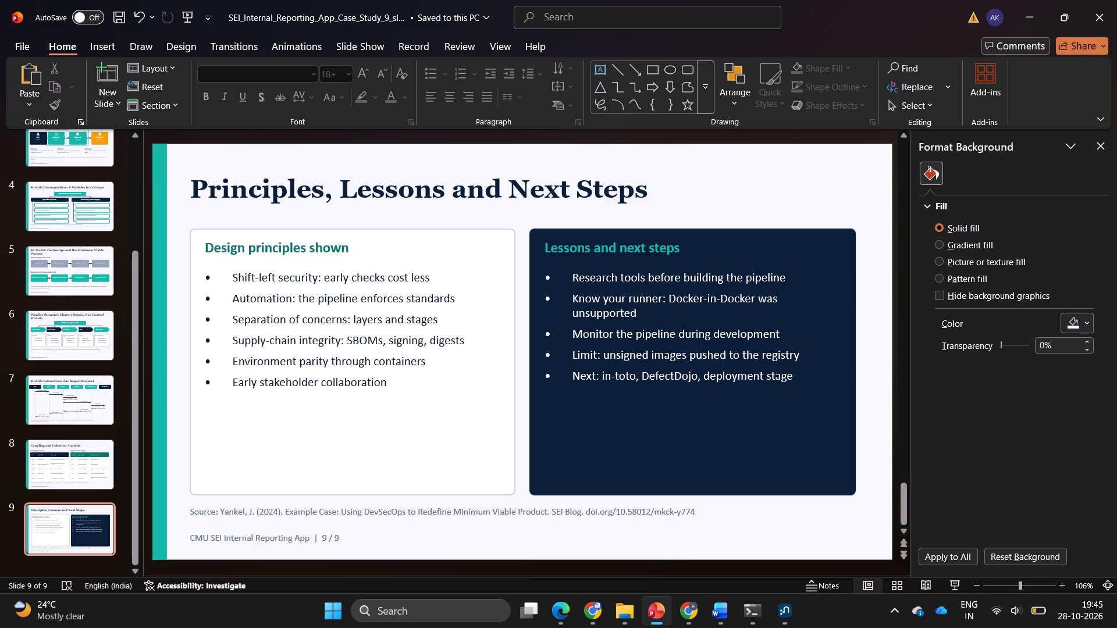
# Search the computer for "safe", launch Safe Exam Browser and bring its startup window to the front.
pyautogui.click(405, 615)
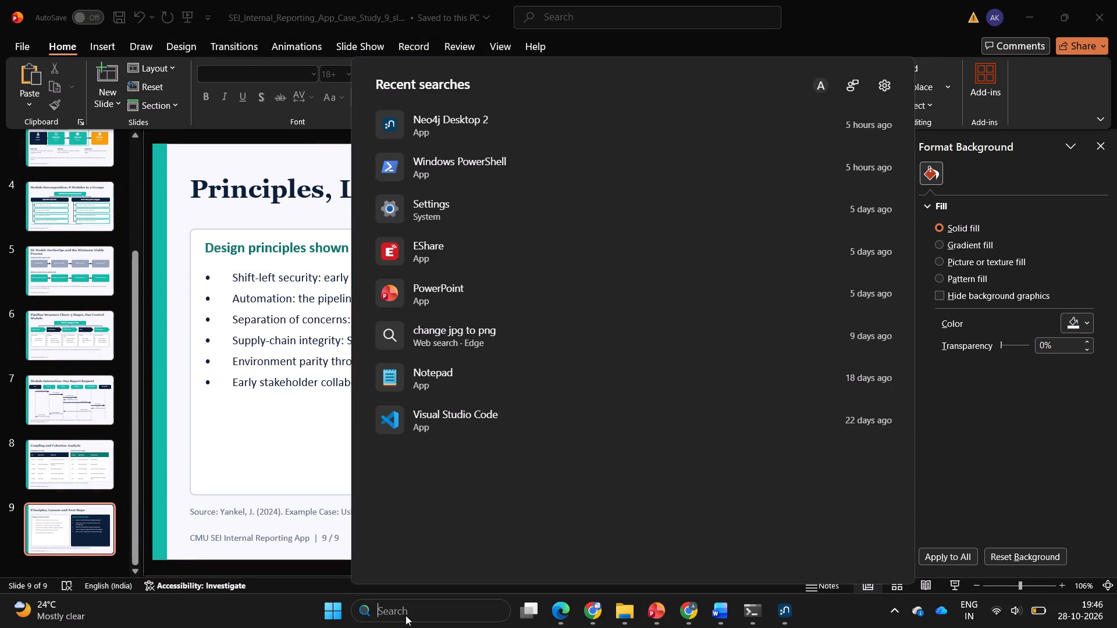
pyautogui.write('safe')
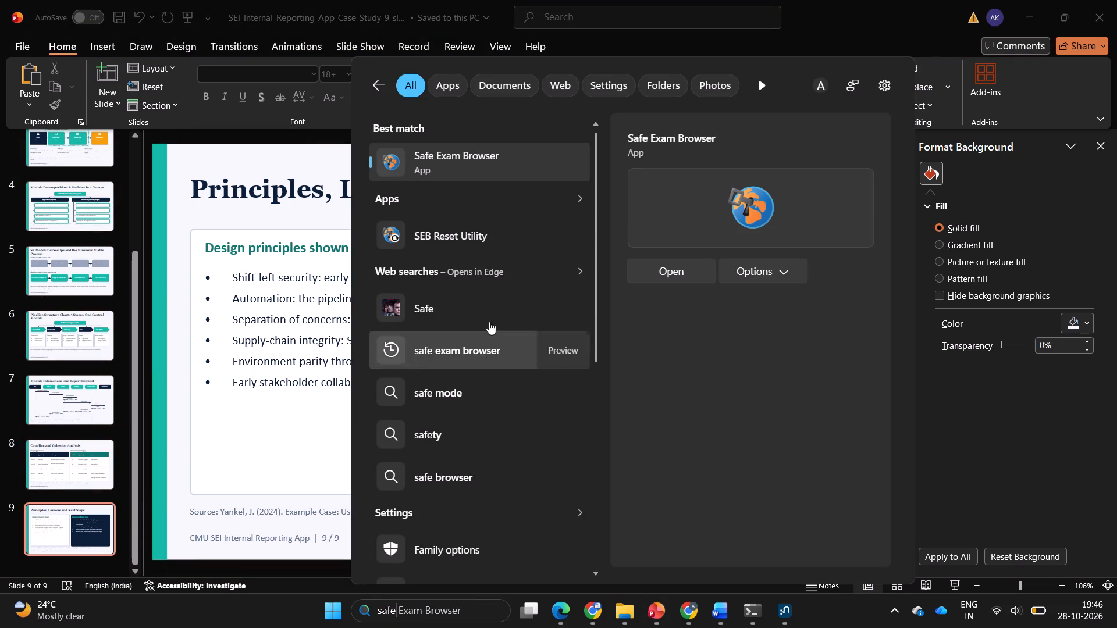
pyautogui.doubleClick(474, 168)
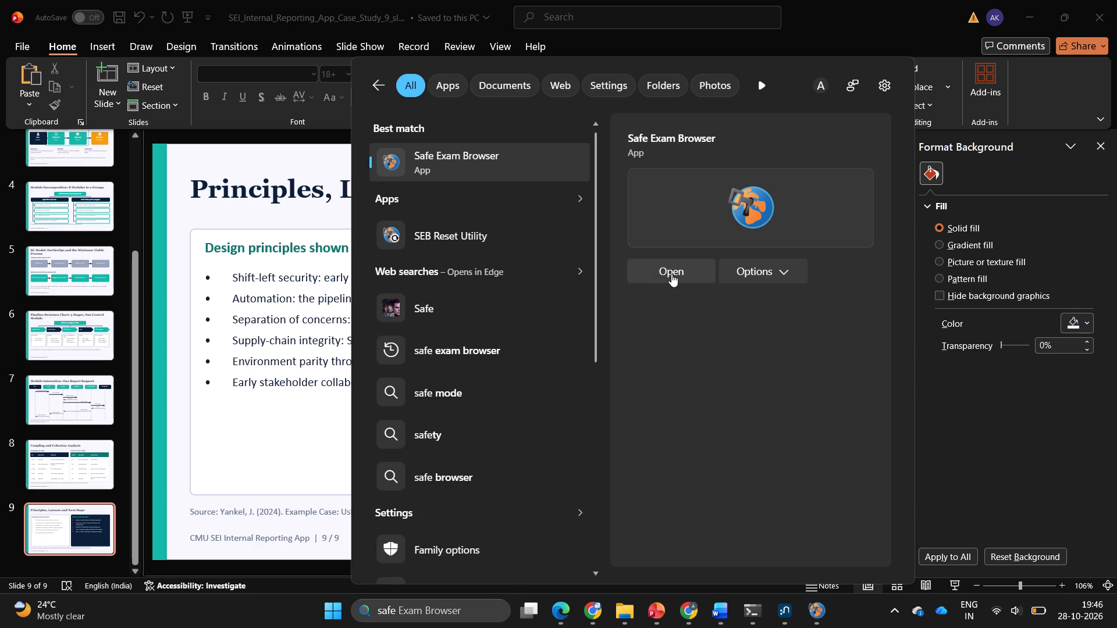
pyautogui.click(817, 612)
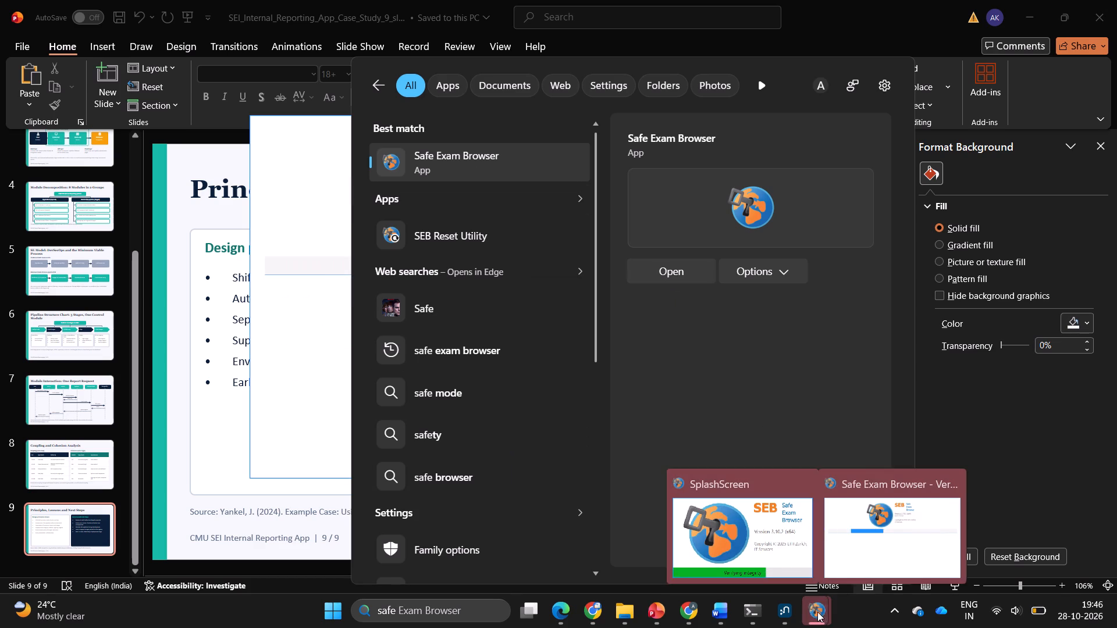
pyautogui.click(800, 559)
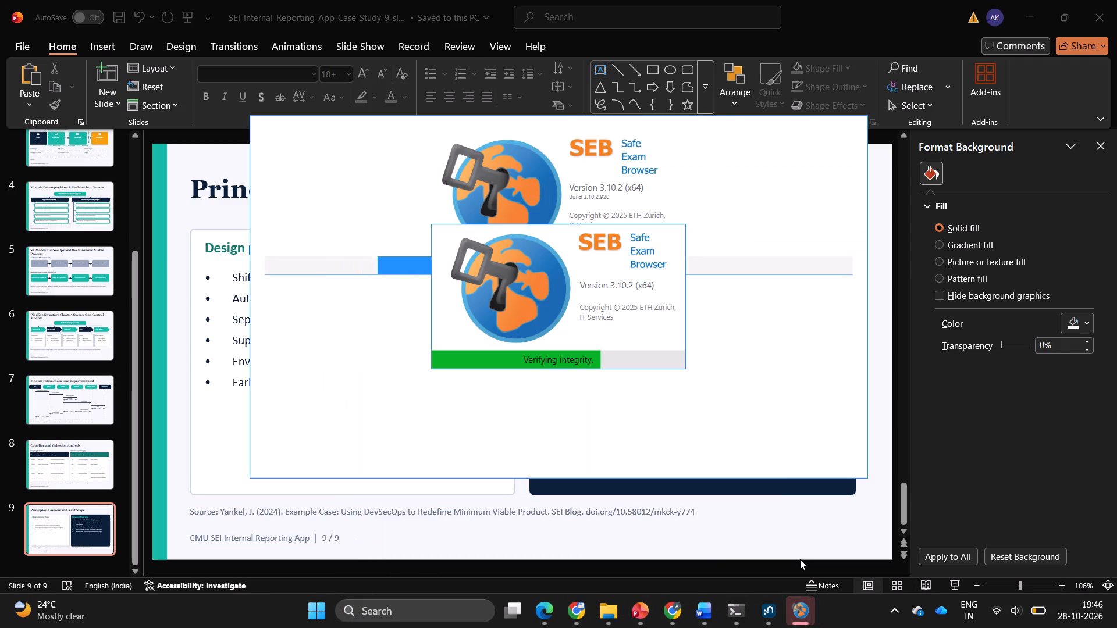